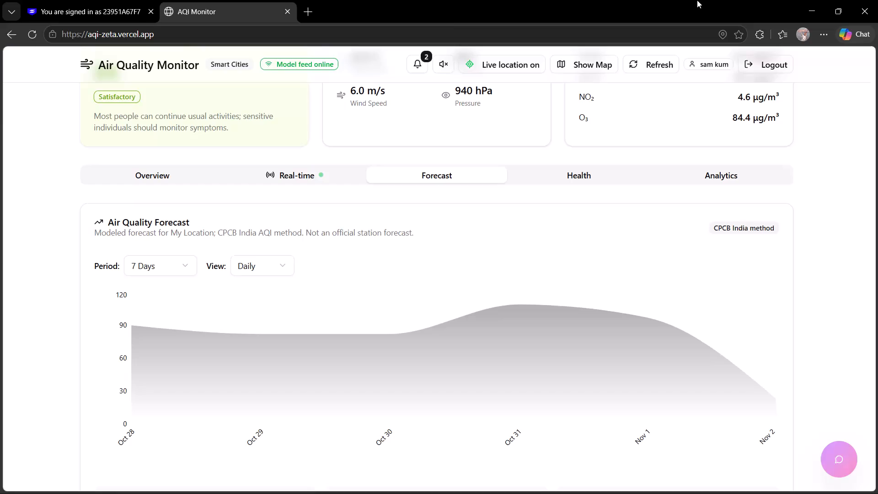
Open the Conference Management Toolkit submission details page for ICCIDSDT2027 paper 488 in a new browser tab.
click(312, 12)
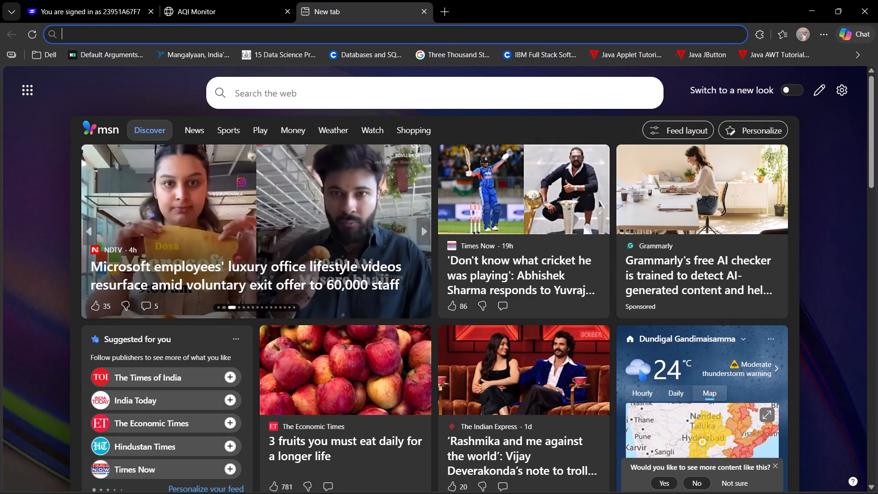
text(cmt)
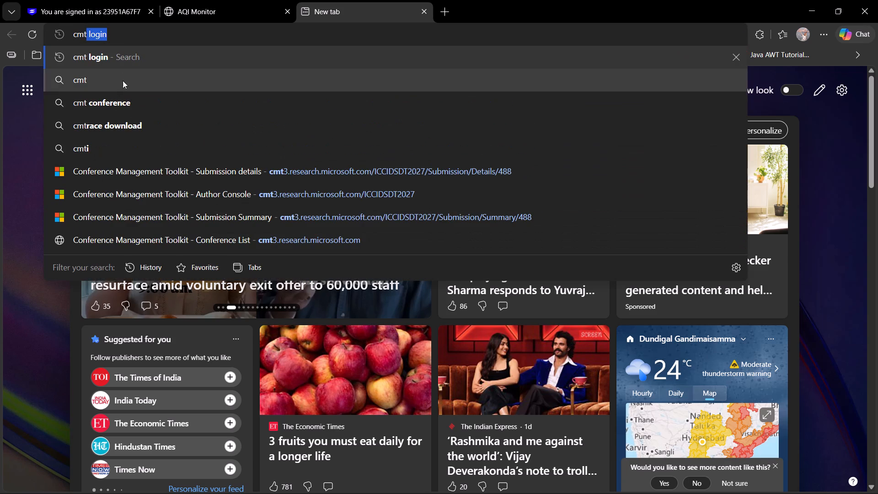
click(143, 165)
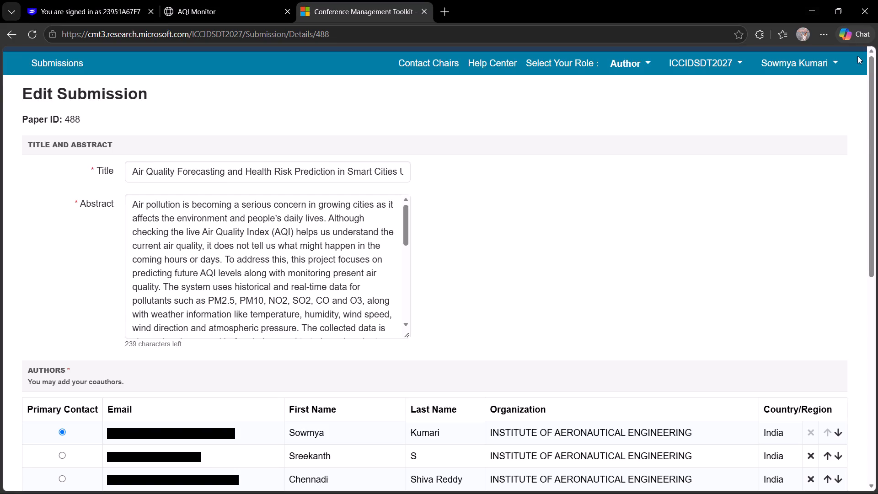
Remove the third listed author from the submission's Authors table.
scroll(857, 56, down, 4)
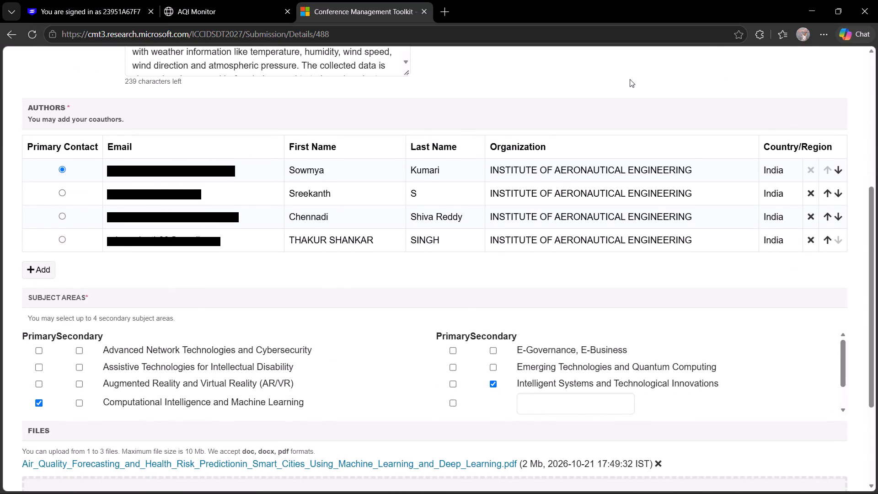
scroll(630, 79, down, 1)
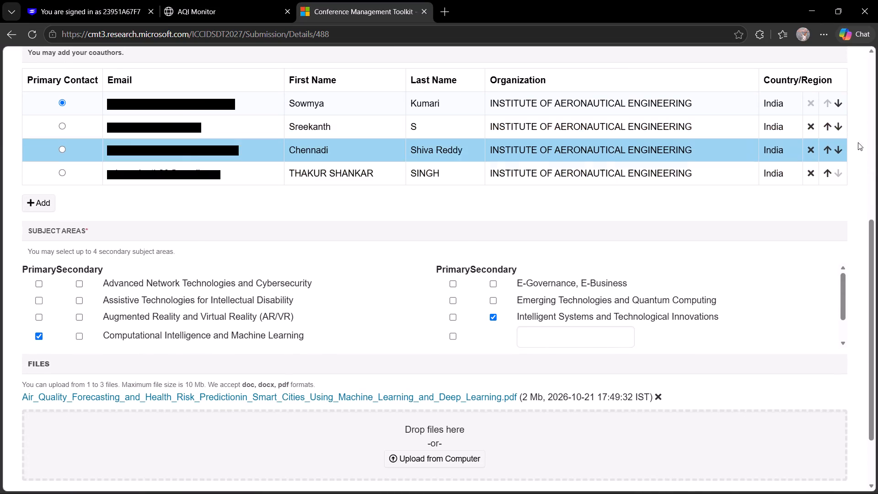
click(812, 151)
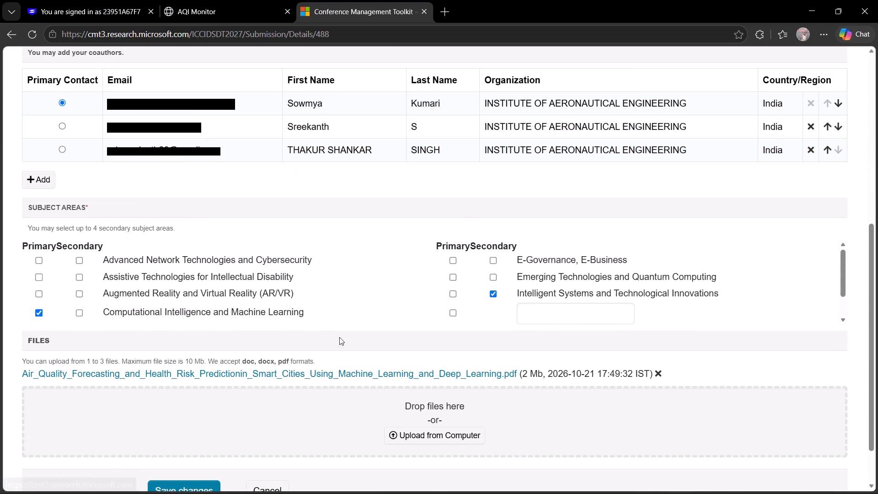
Start a new coauthor entry for the submission and enter the coauthor's email address.
click(41, 185)
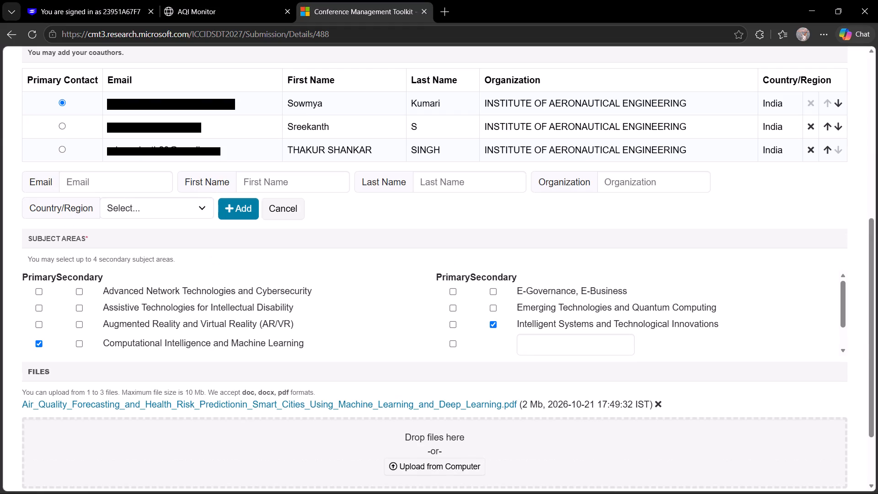
click(117, 182)
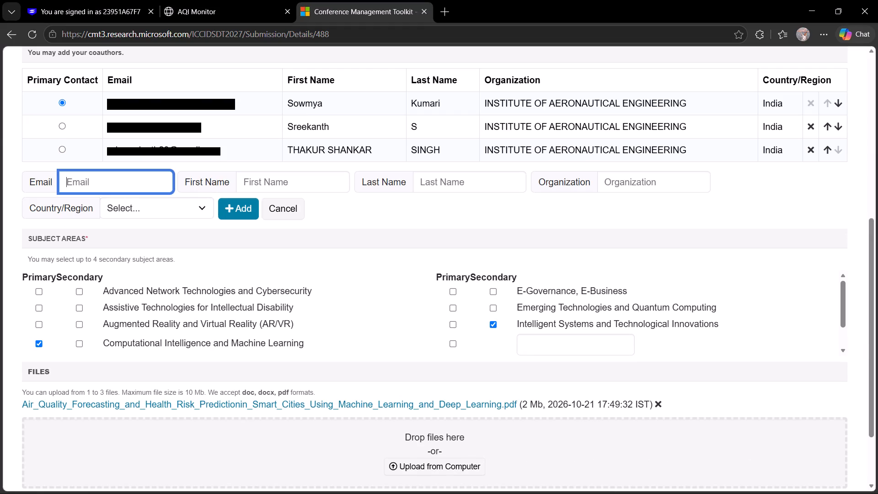
text(shi)
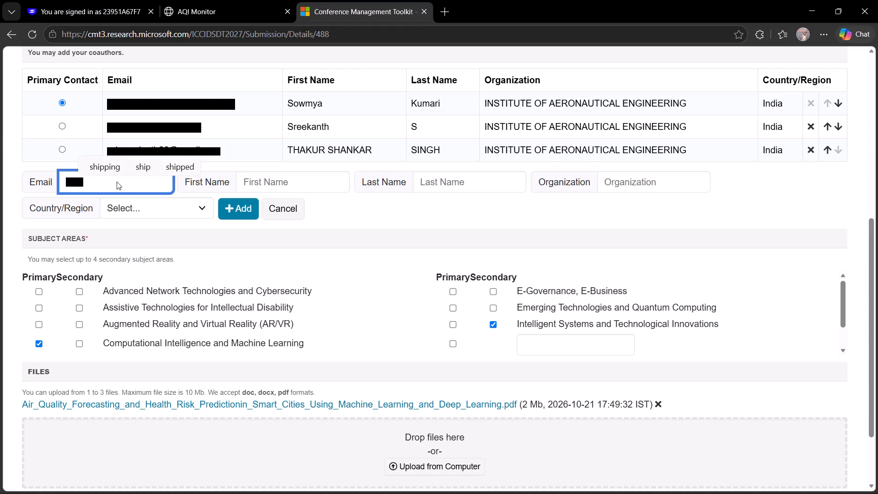
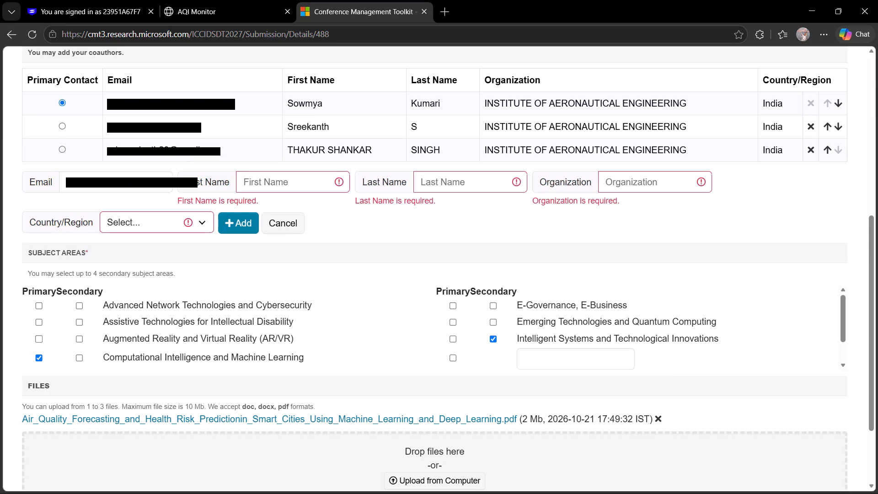
Enter the coauthor's first name in the new author entry below the Authors table.
click(273, 187)
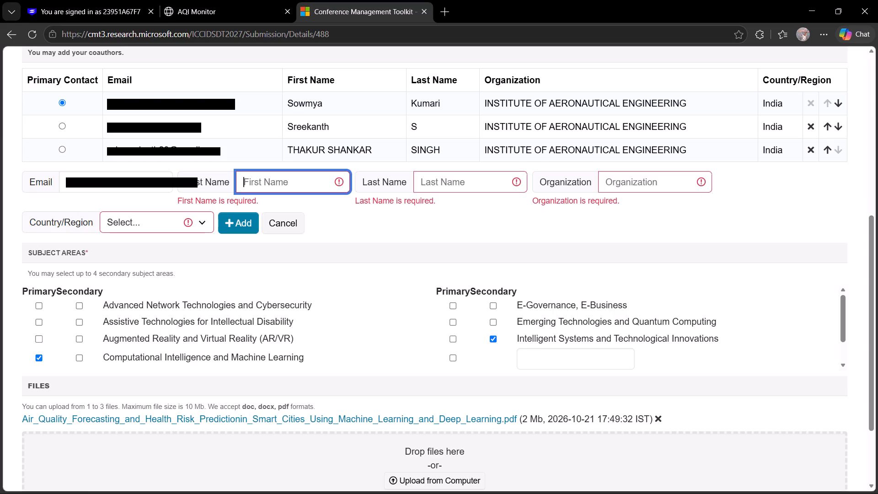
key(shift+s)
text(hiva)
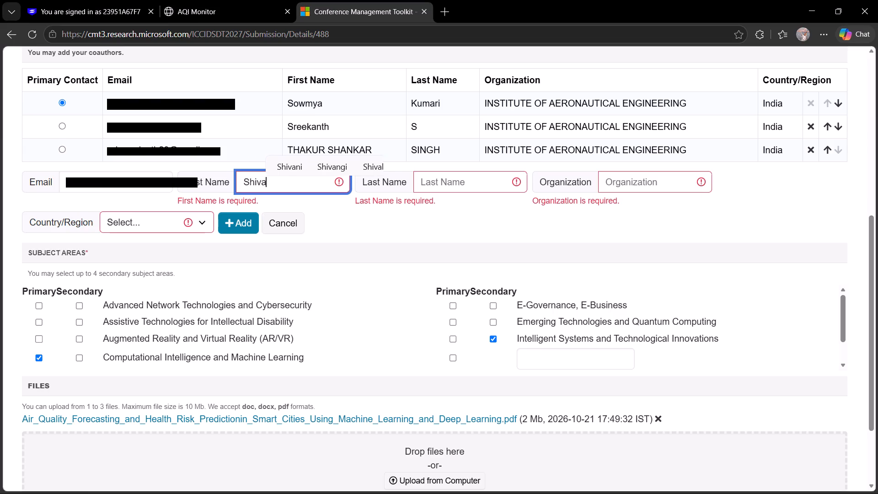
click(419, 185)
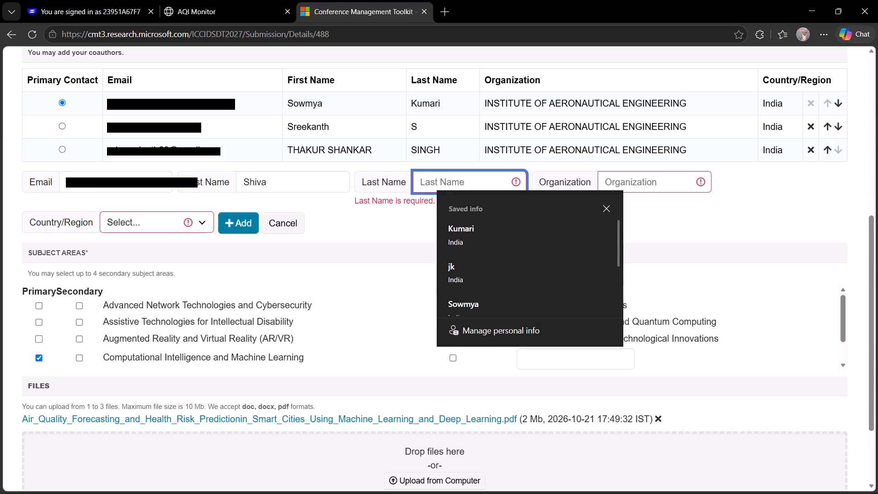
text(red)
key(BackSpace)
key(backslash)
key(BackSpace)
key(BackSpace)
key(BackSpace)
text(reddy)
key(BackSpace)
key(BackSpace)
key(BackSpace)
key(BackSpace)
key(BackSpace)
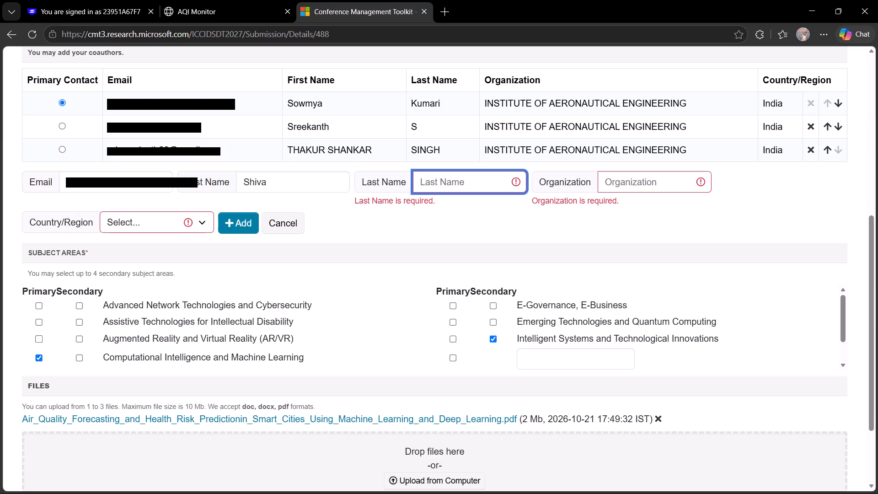
Replace the first name in the new coauthor entry with the coauthor's family name.
click(340, 183)
key(BackSpace)
key(BackSpace)
key(BackSpace)
key(BackSpace)
key(BackSpace)
key(BackSpace)
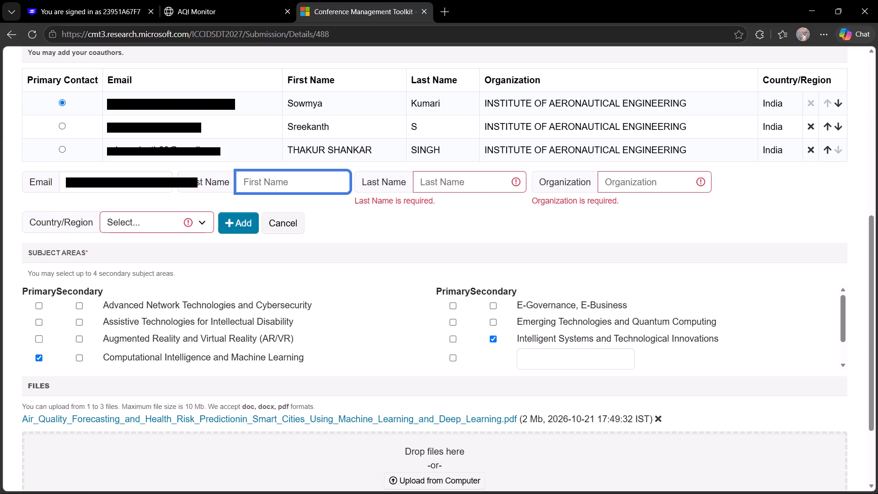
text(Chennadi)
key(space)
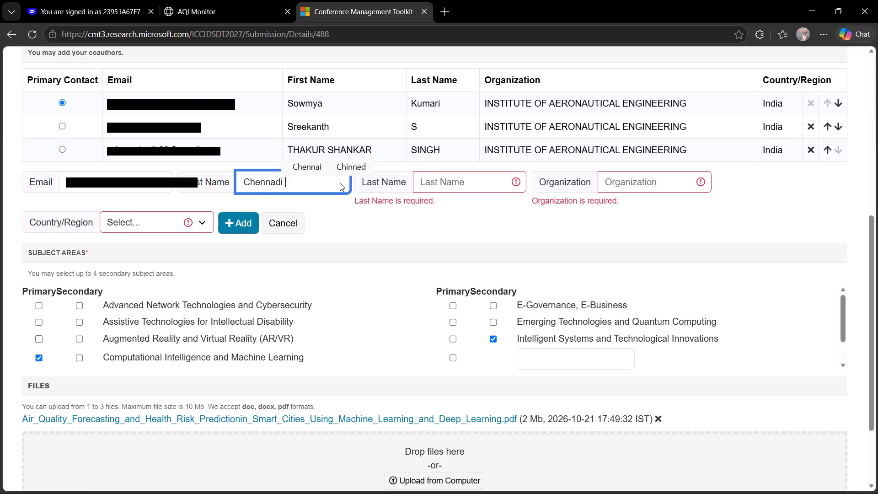
Enter the coauthor's two-word given name as the last name, capitalising both words and separating them with a single space.
click(429, 183)
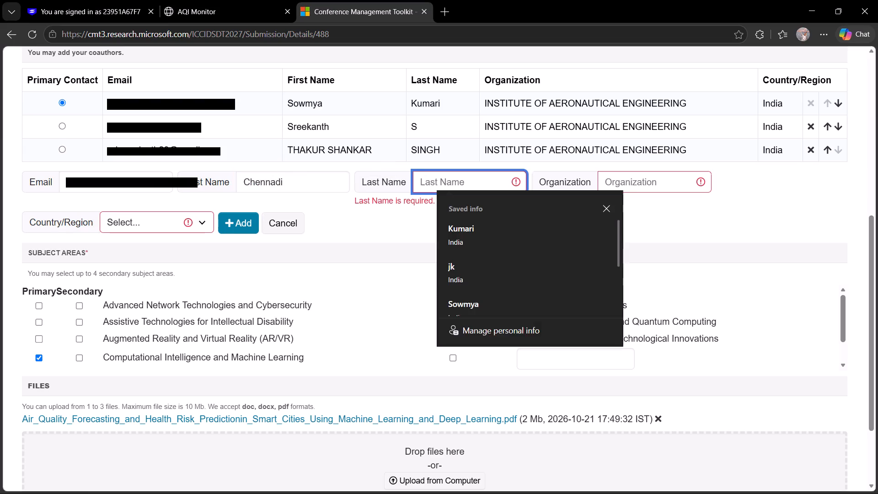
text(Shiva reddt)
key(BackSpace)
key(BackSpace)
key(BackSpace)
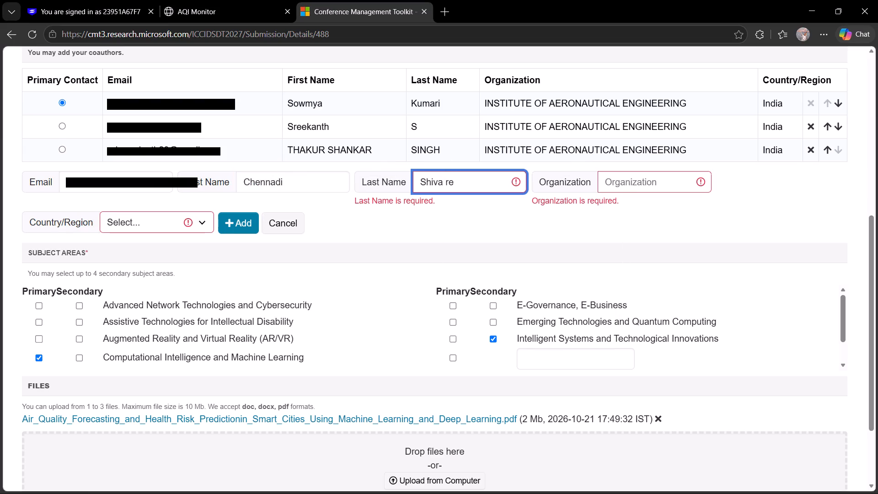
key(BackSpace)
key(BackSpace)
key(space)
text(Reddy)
click(447, 183)
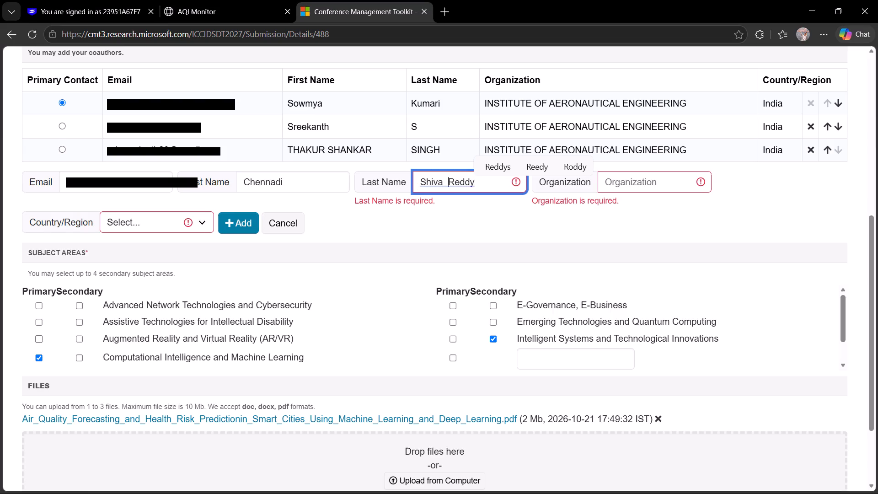
key(bracketright)
key(BackSpace)
key(BackSpace)
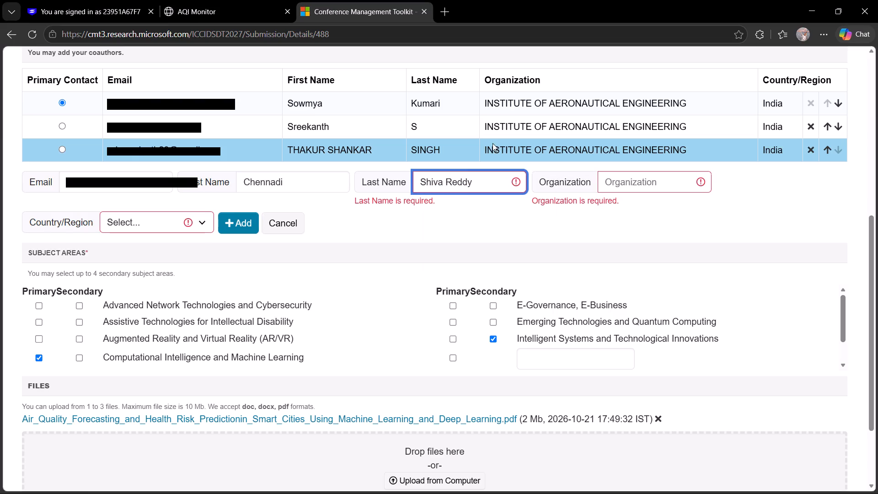
Copy the organization INSTITUTE OF AERONAUTICAL ENGINEERING from the third listed author into the new coauthor entry.
drag(486, 152, 558, 151)
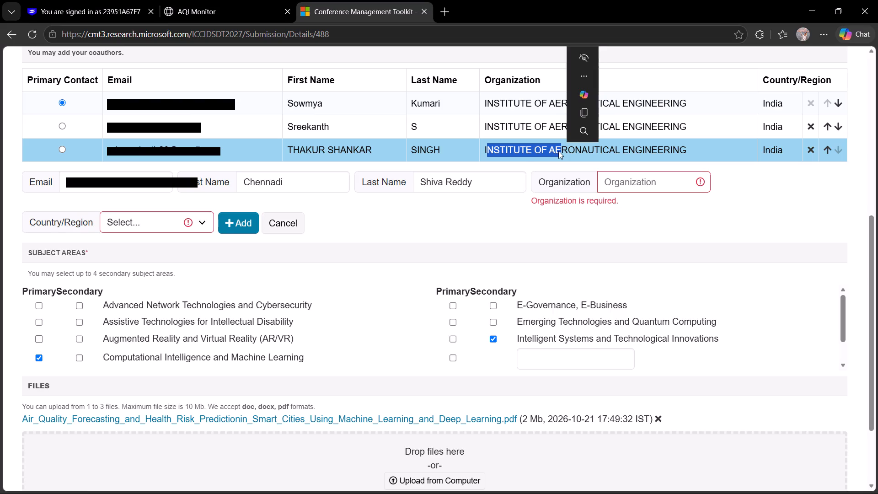
click(522, 155)
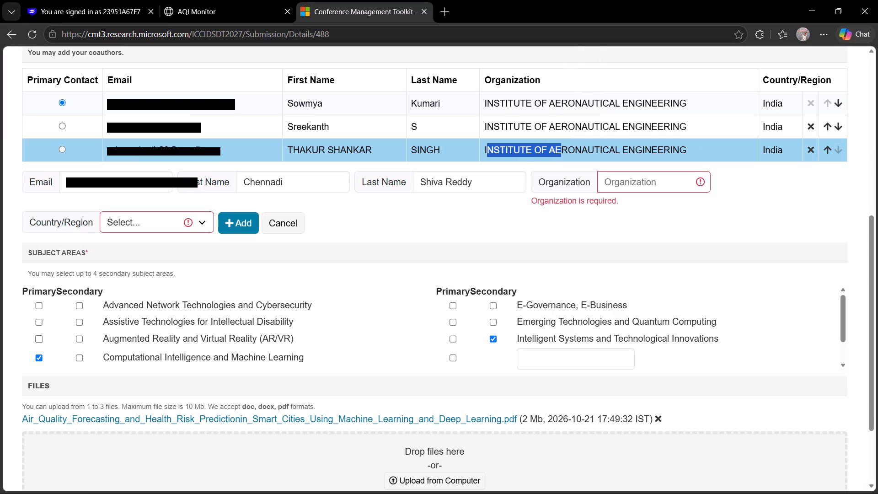
click(483, 149)
right_drag(483, 149, 554, 155)
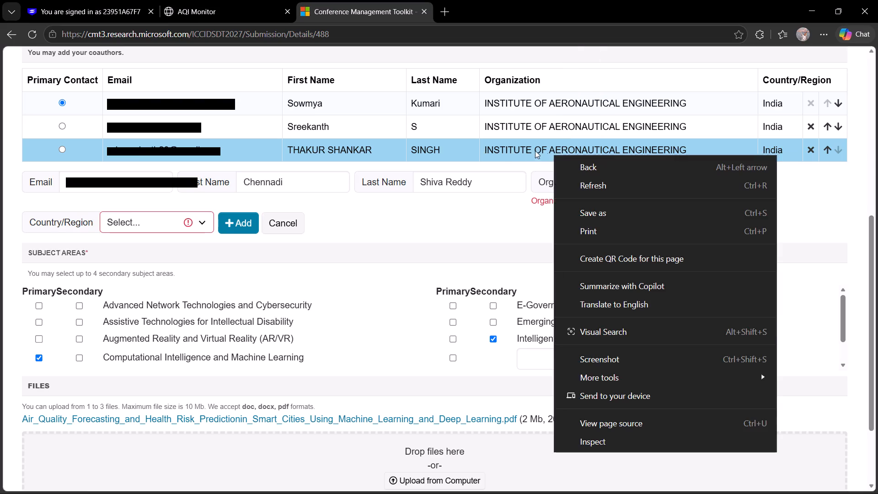
click(506, 159)
drag(486, 150, 698, 145)
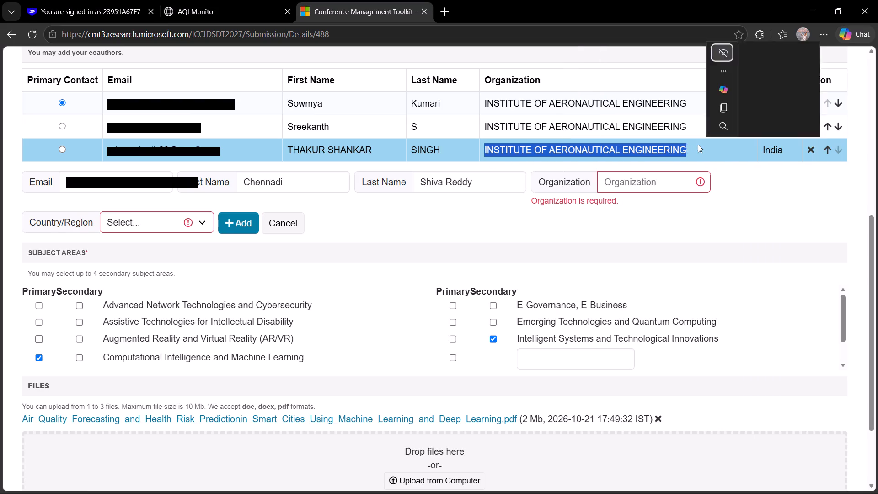
key(ctrl+c)
click(628, 183)
key(ctrl+v)
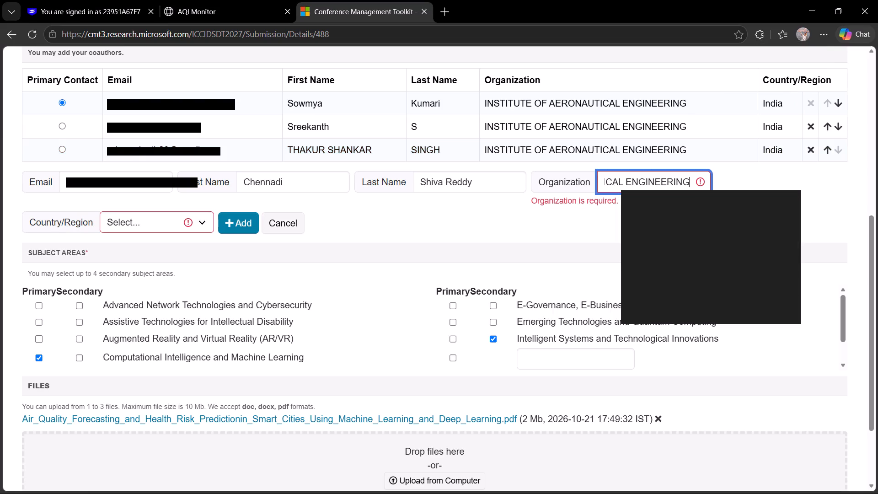
Set the new coauthor's country to India and add the entry to the Authors table.
click(202, 218)
scroll(189, 349, down, 5)
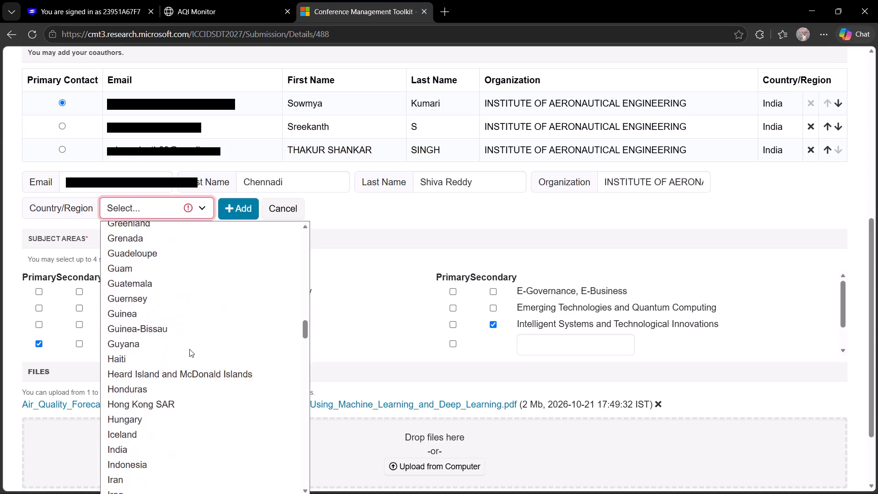
scroll(189, 349, down, 3)
click(125, 233)
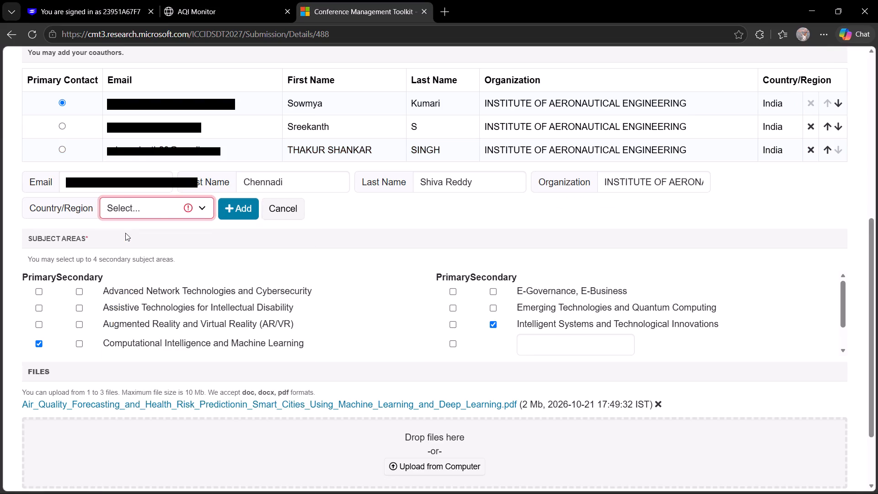
click(243, 203)
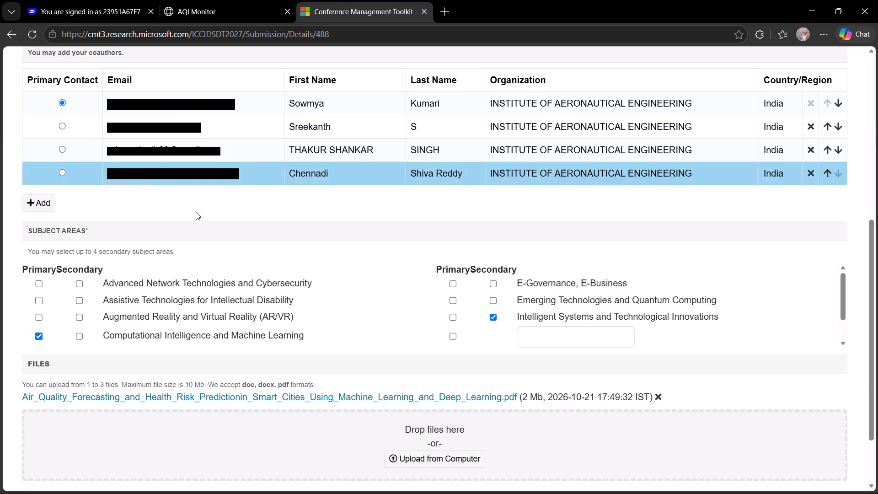
Make the newly added fourth author the primary contact.
click(67, 171)
click(59, 175)
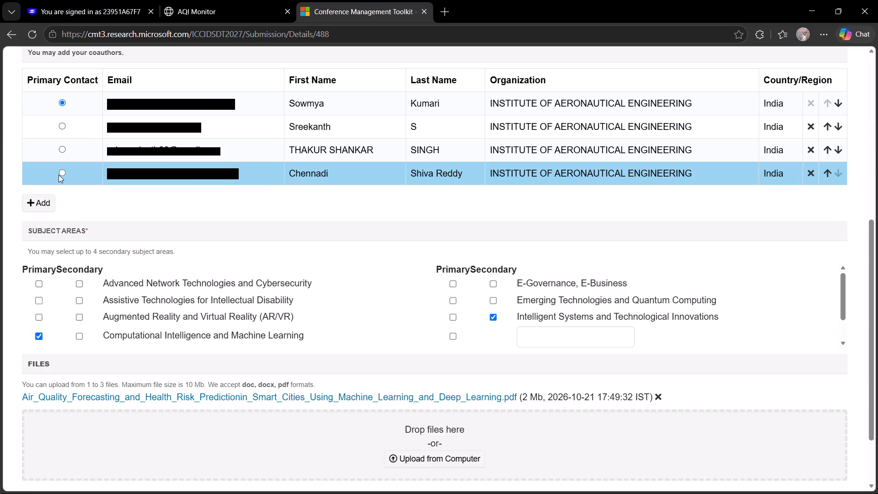
click(60, 173)
click(131, 173)
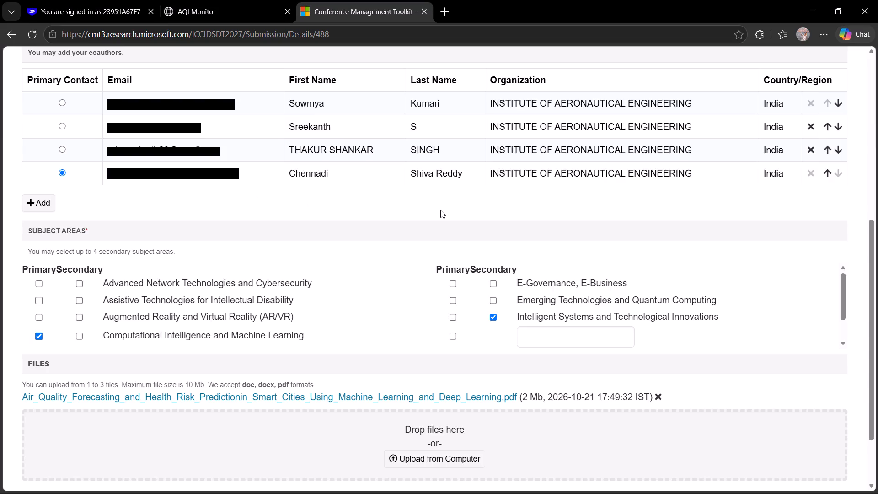
click(397, 168)
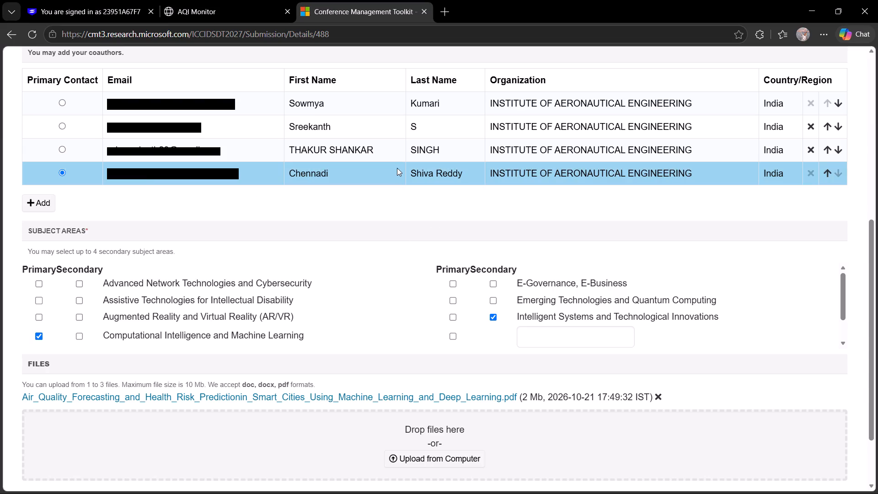
Start another coauthor entry and copy the fourth author's email address into its Email field.
click(44, 204)
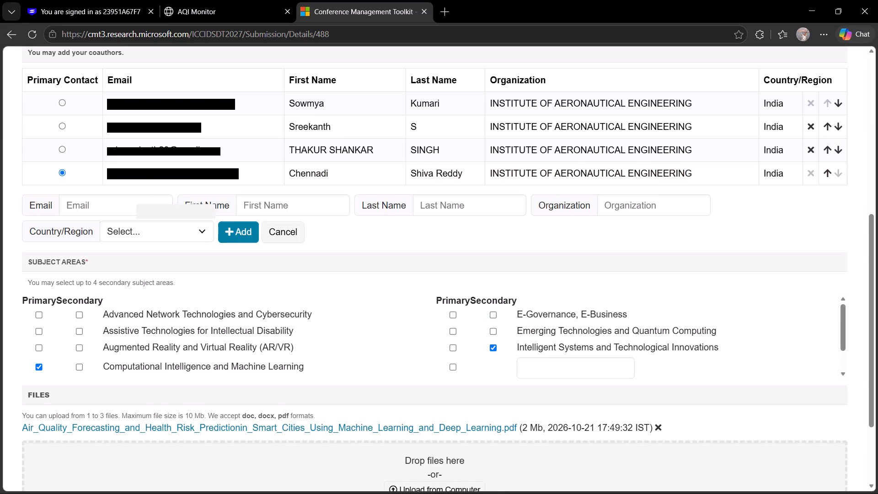
click(119, 201)
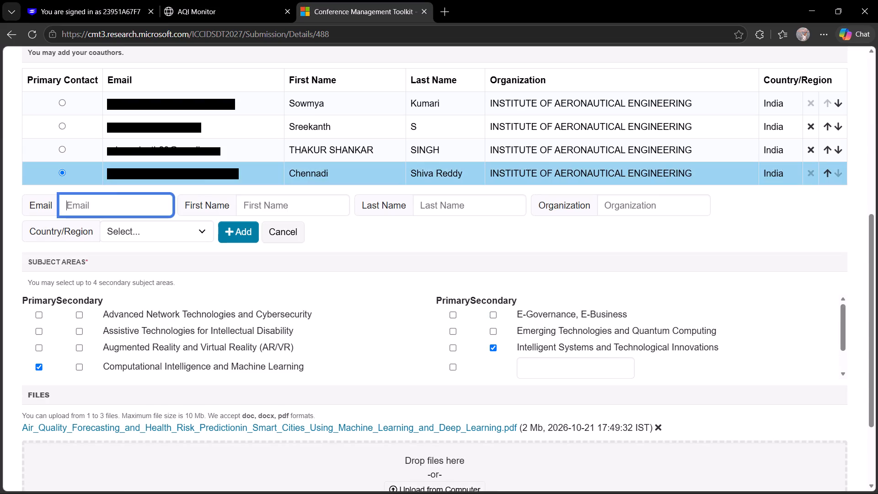
drag(107, 173, 232, 172)
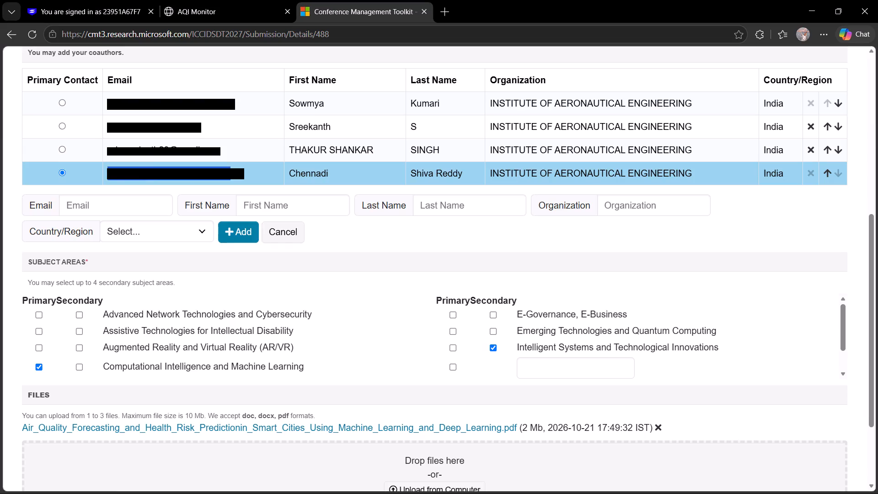
drag(232, 172, 248, 174)
key(ctrl+c)
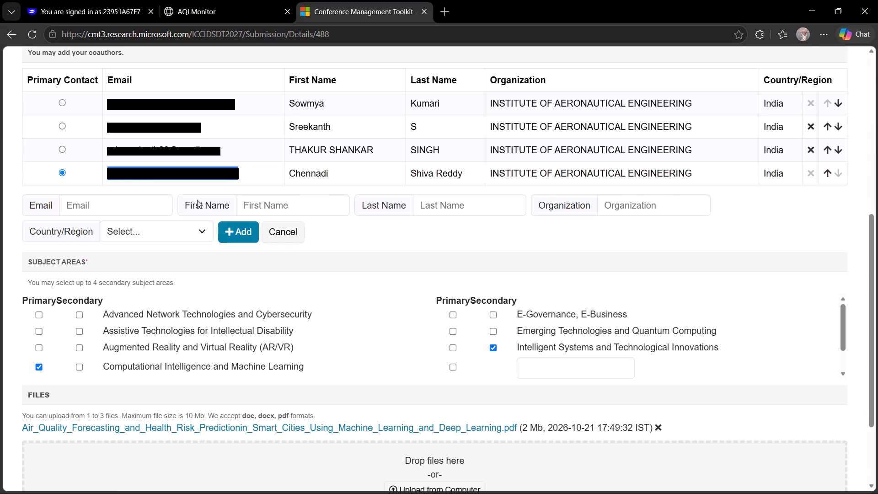
click(140, 210)
key(ctrl+v)
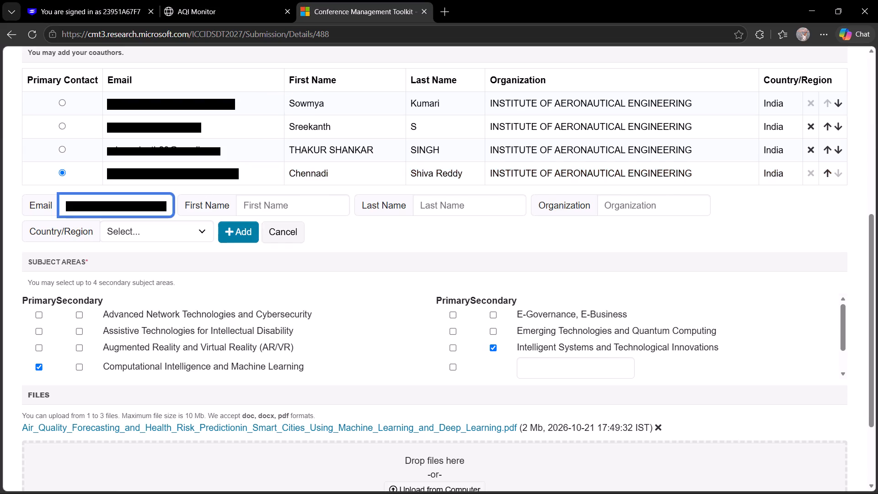
Enter the fourth author's listed last name as the first name in the new entry, capitalising both words.
click(266, 214)
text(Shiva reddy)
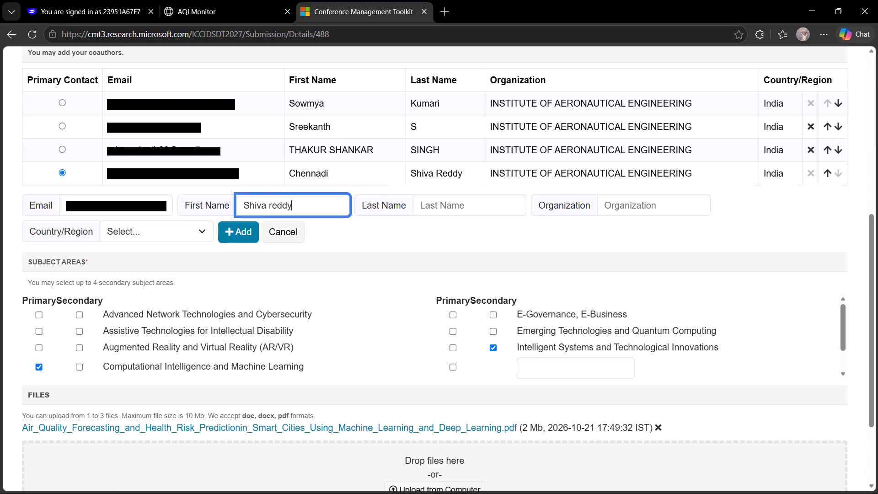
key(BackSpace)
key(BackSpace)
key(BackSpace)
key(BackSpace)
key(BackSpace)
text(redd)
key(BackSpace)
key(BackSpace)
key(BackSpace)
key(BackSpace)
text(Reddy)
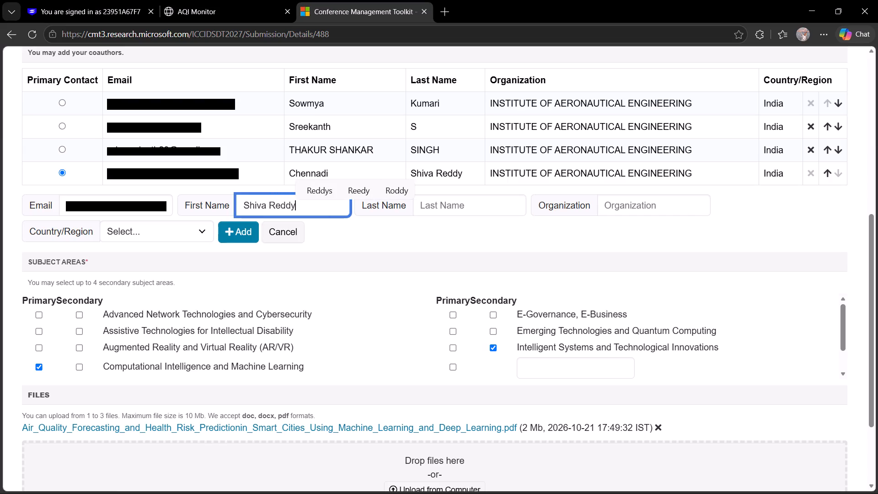
Enter the fourth author's listed first name as the last name in the new entry.
click(444, 205)
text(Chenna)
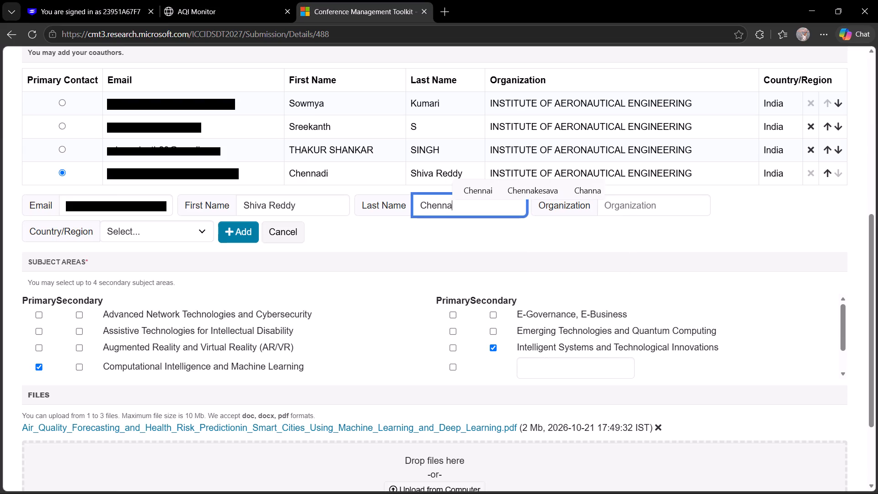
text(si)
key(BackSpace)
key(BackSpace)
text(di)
Fill in the new entry's organization as INSTITUTE OF AERONAUTICAL ENGINEERING from the clipboard history.
click(610, 204)
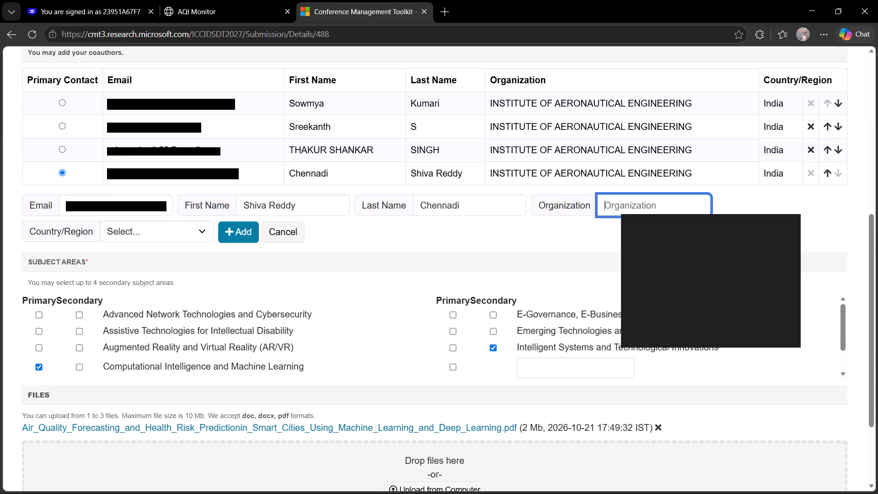
key(super+v)
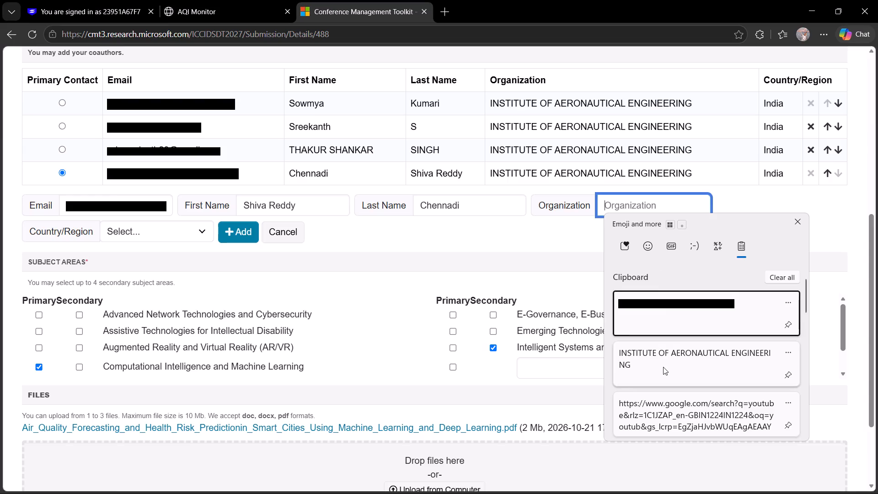
click(663, 367)
key(ctrl+v)
click(585, 286)
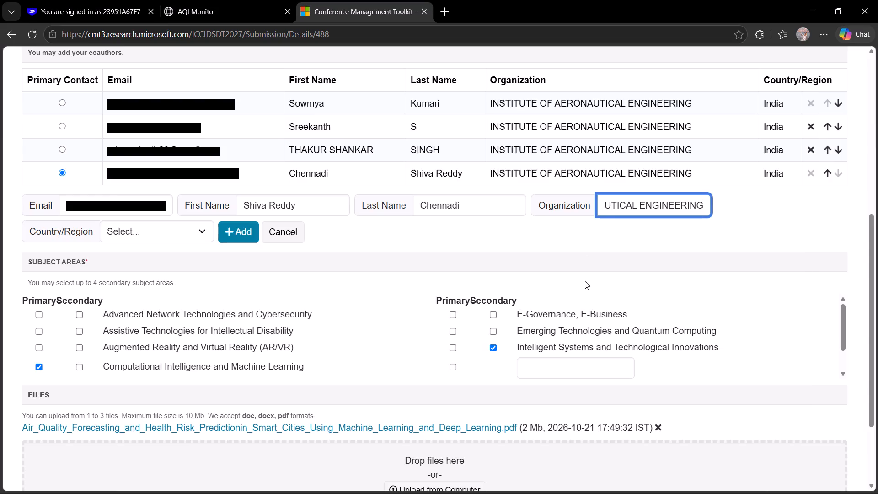
scroll(642, 203, left, 2)
scroll(642, 203, right, 3)
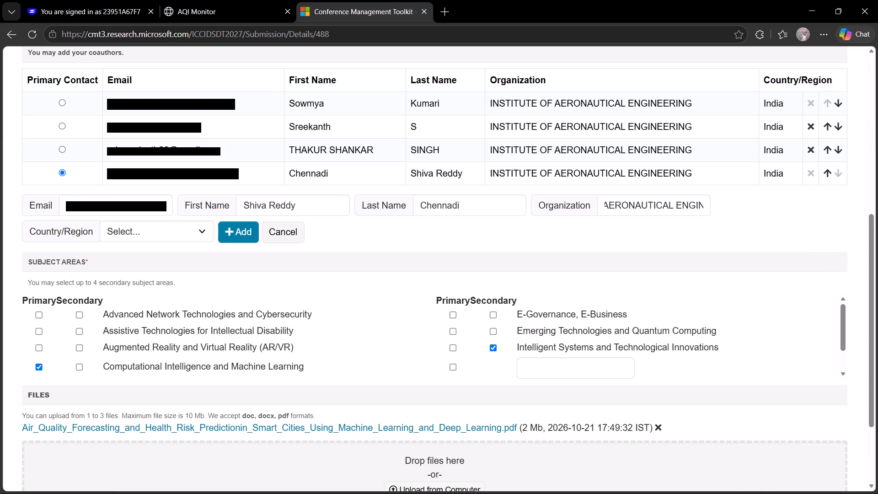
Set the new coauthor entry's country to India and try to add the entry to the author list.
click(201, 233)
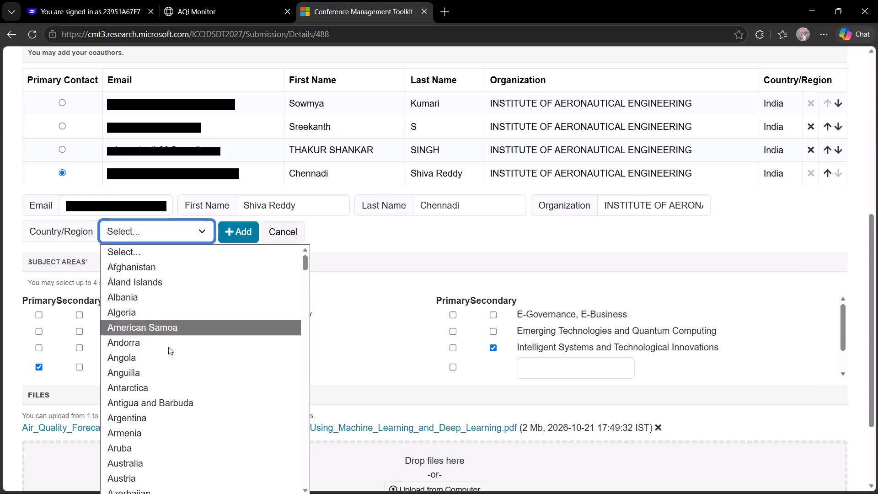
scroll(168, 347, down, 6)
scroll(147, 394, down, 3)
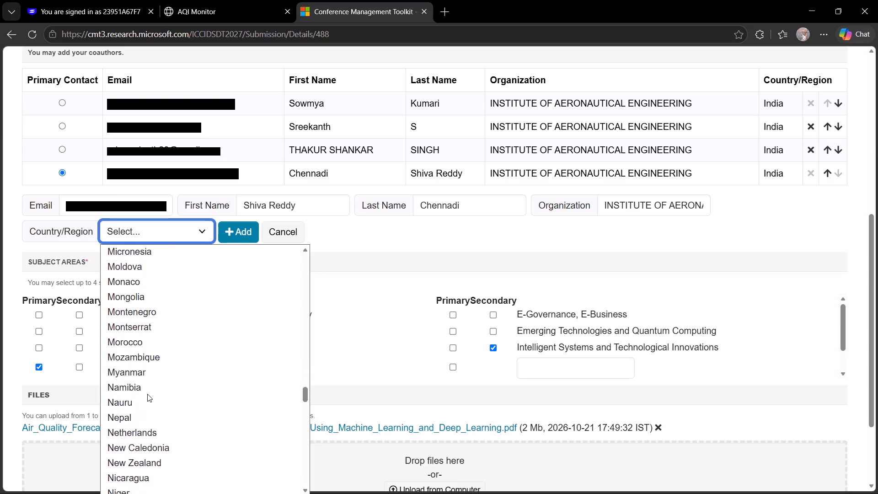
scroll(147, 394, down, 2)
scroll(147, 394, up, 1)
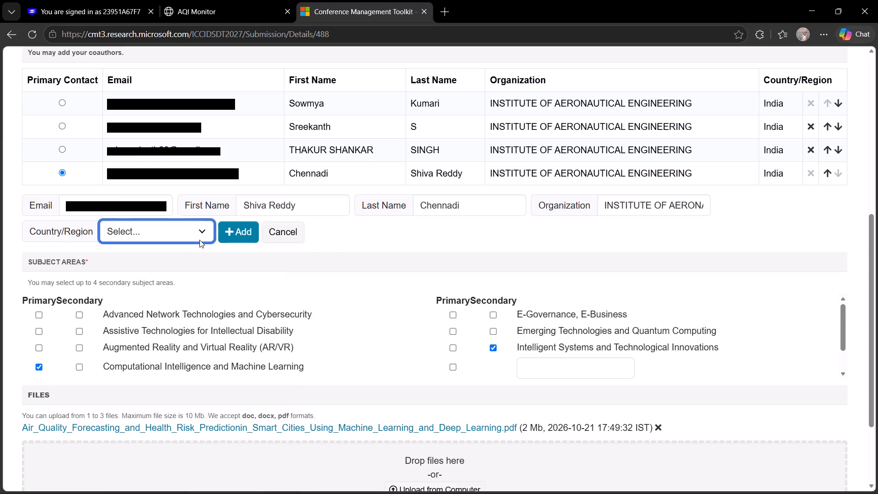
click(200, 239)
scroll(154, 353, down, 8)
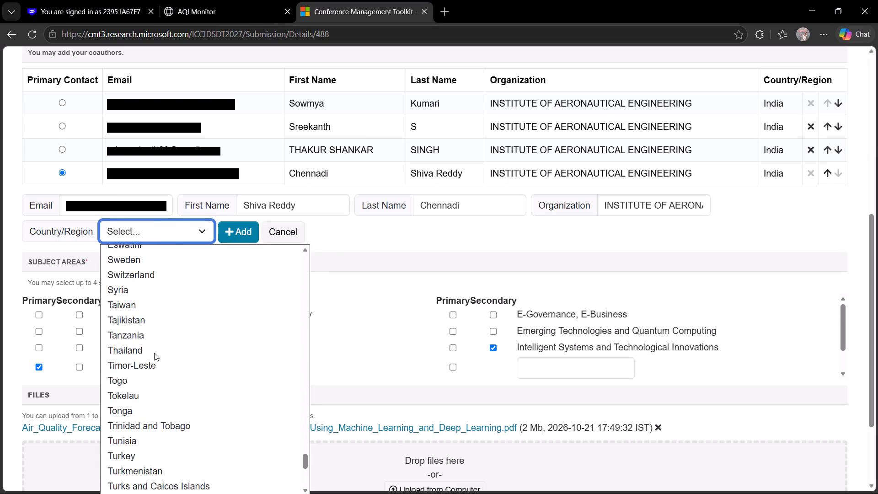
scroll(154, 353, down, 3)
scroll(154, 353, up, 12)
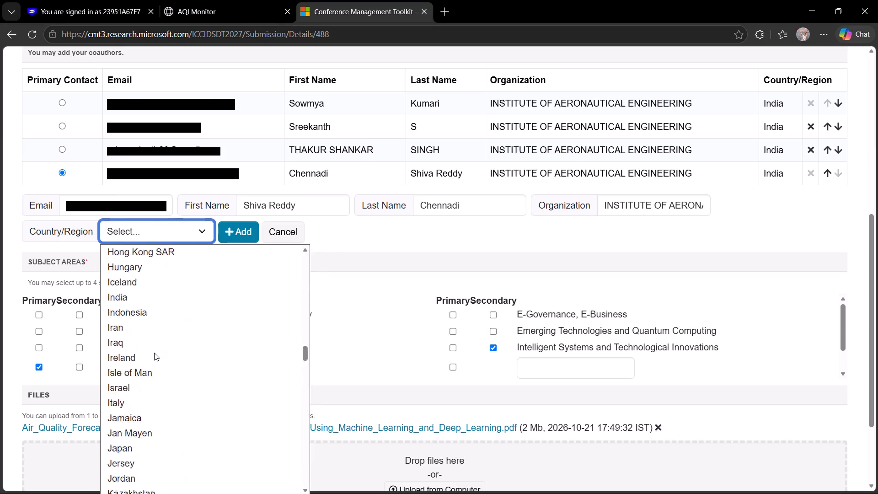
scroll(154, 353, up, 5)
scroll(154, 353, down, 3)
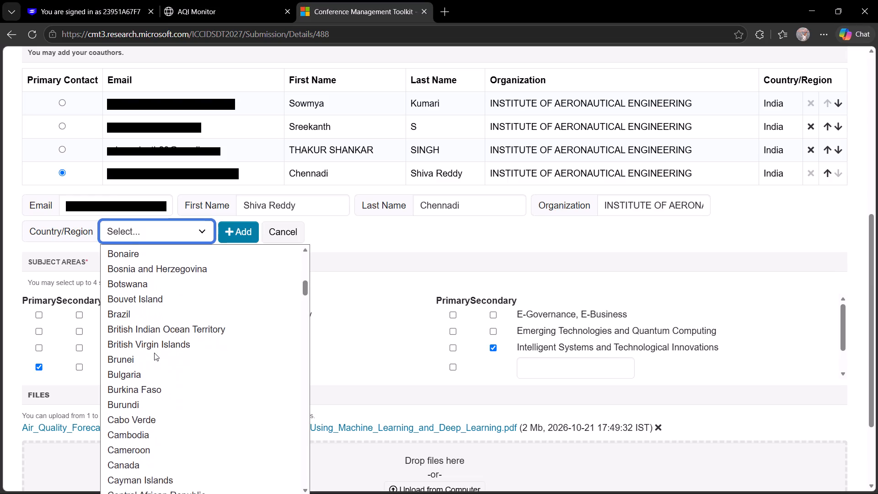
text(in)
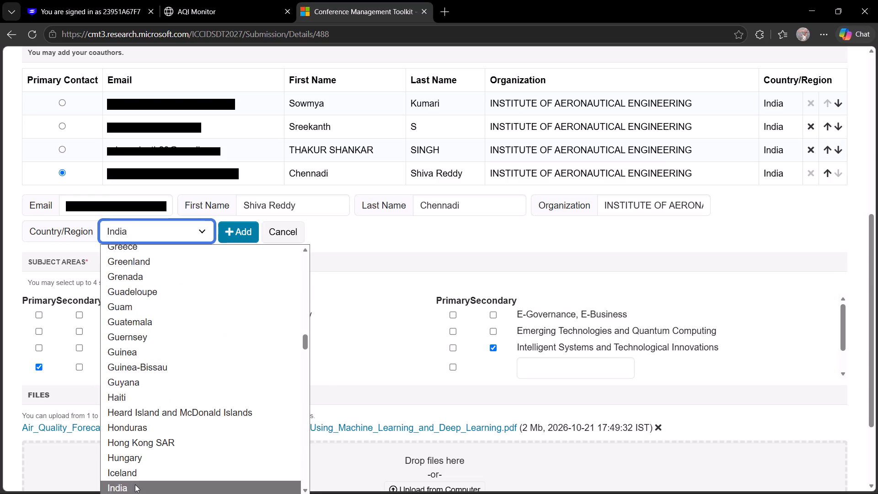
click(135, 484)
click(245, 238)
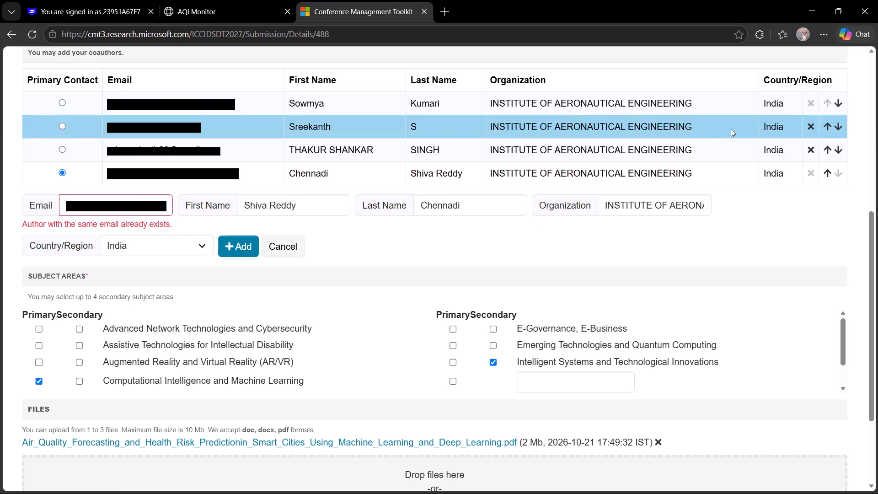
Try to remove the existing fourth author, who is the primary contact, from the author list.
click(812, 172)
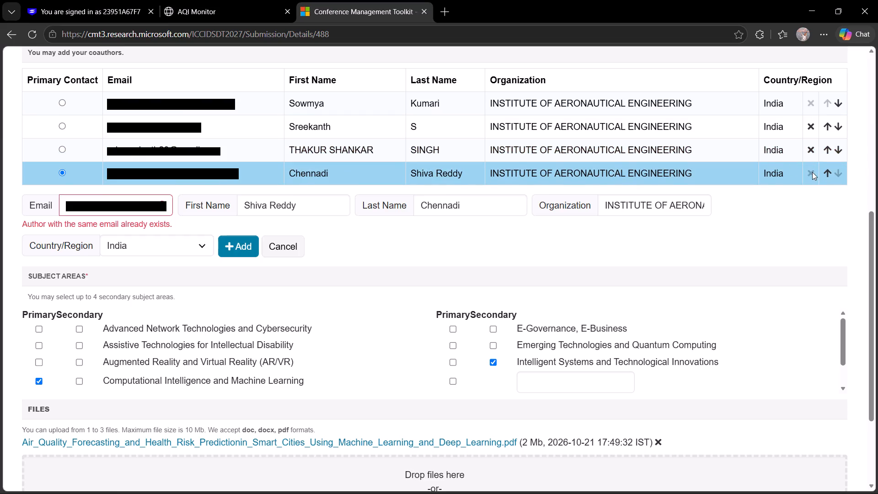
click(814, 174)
Save the changes to the paper 488 submission.
scroll(721, 256, down, 10)
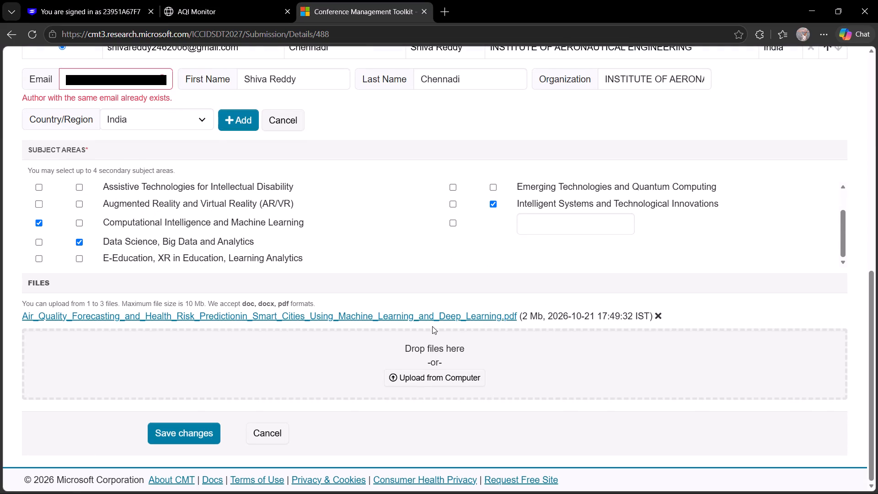
click(189, 435)
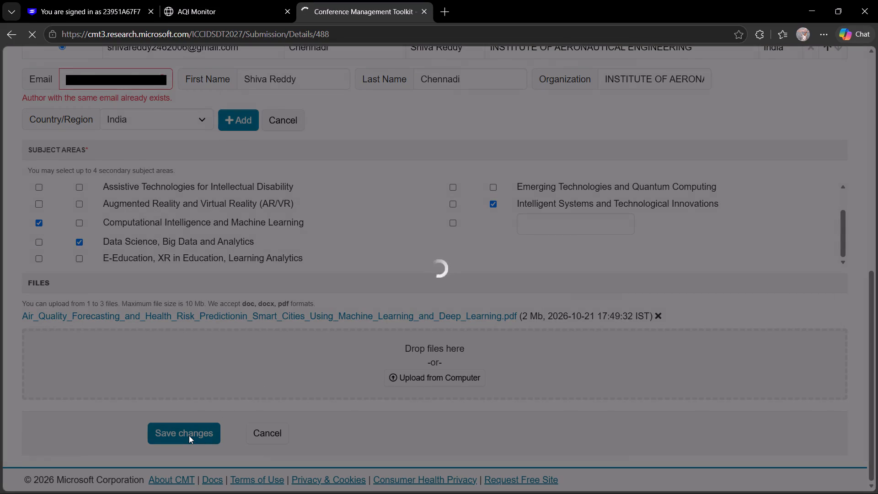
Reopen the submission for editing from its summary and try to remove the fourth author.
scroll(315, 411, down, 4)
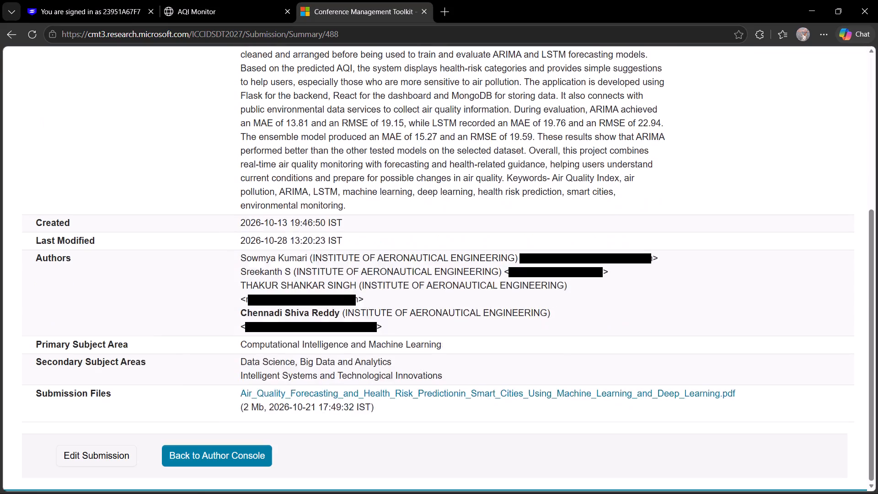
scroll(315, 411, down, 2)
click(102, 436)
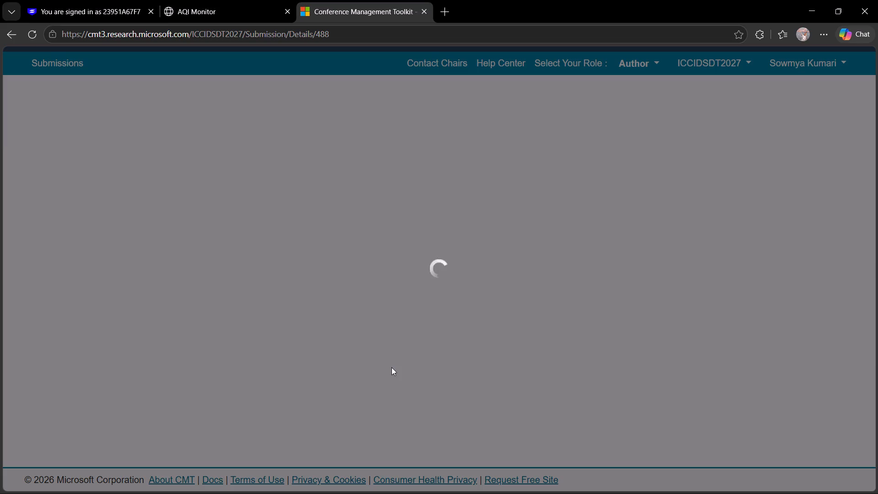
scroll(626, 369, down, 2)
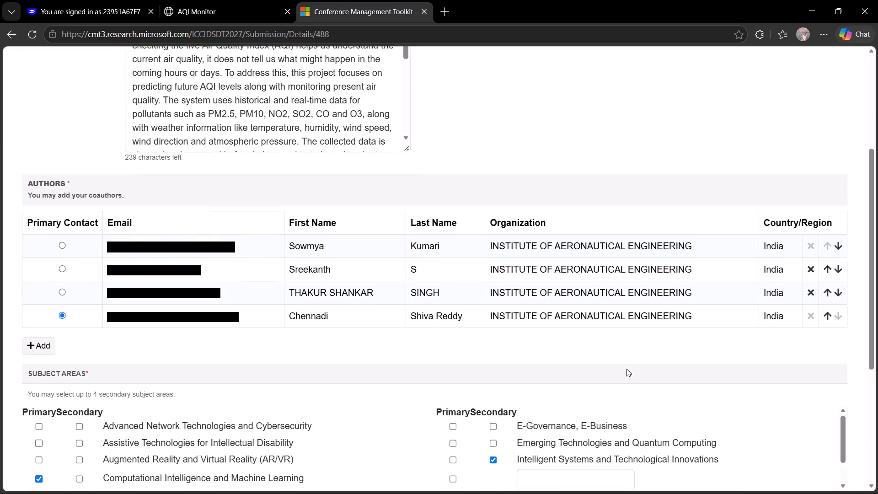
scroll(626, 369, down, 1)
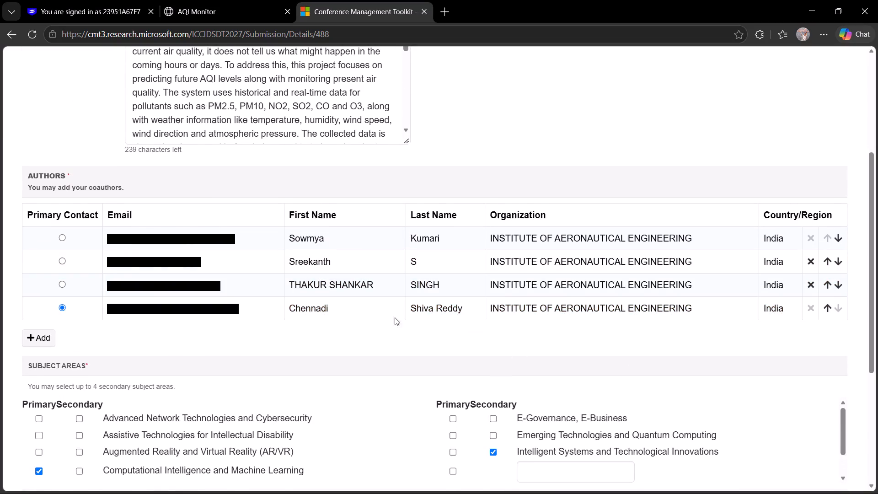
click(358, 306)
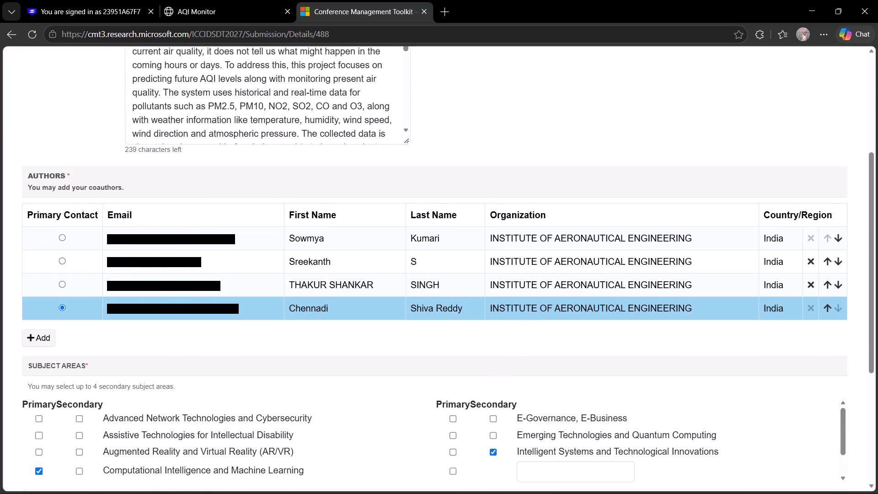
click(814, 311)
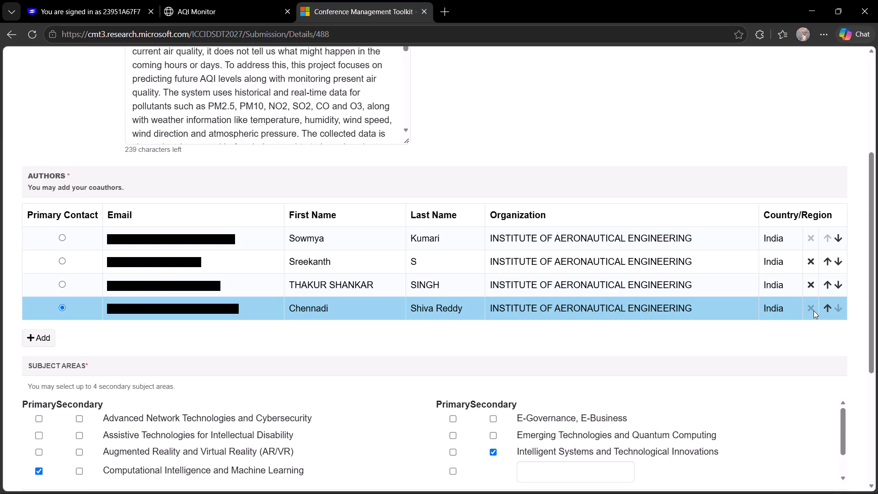
Save the submission again and return from its summary to the Author Console.
scroll(814, 311, down, 5)
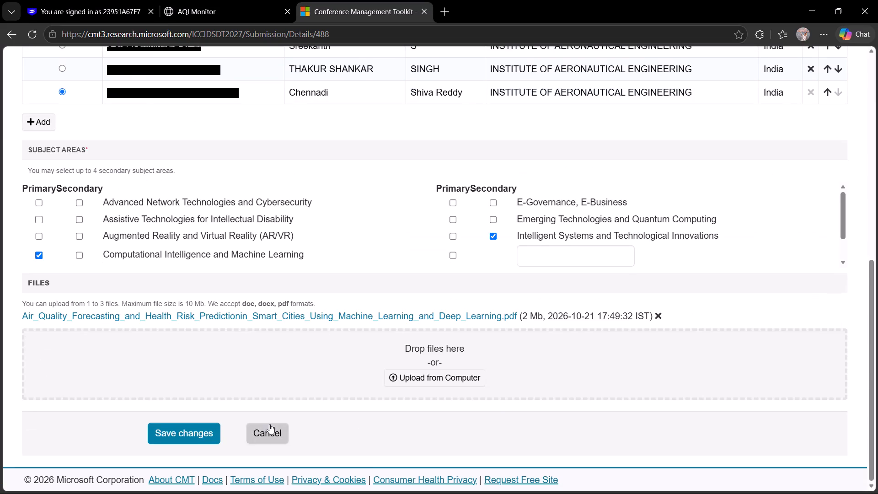
click(190, 430)
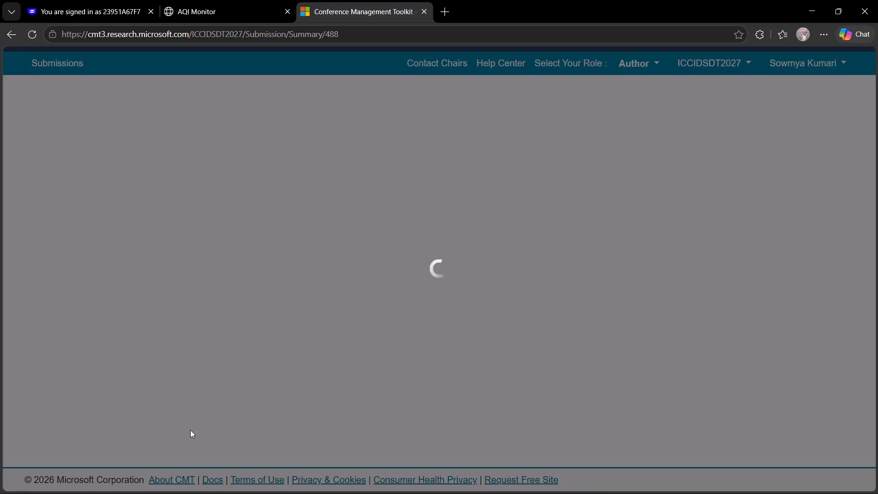
scroll(358, 372, down, 7)
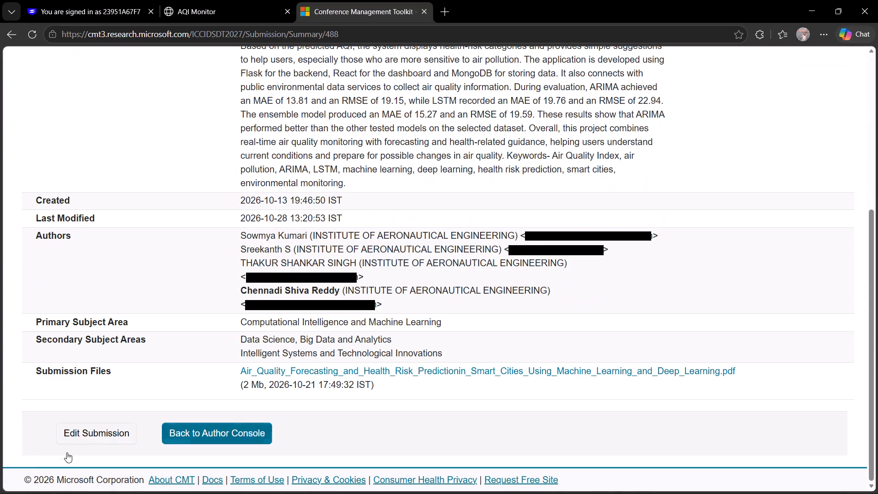
scroll(258, 190, up, 6)
scroll(258, 190, down, 5)
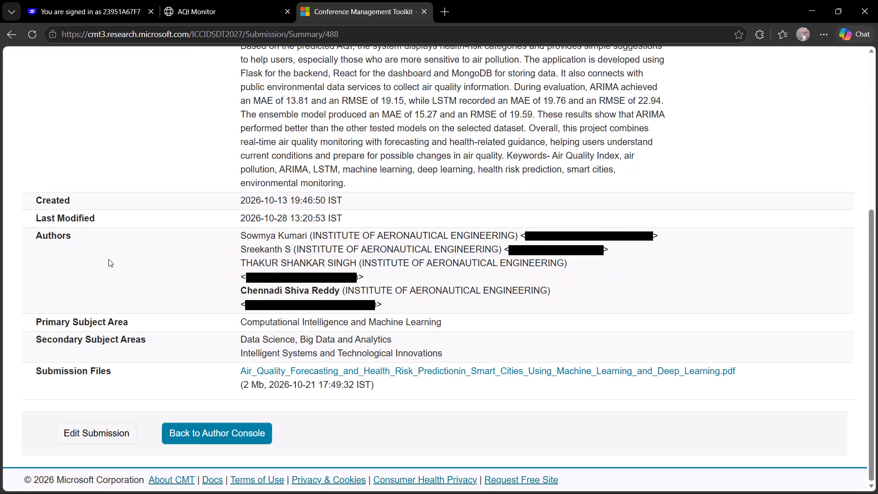
click(191, 430)
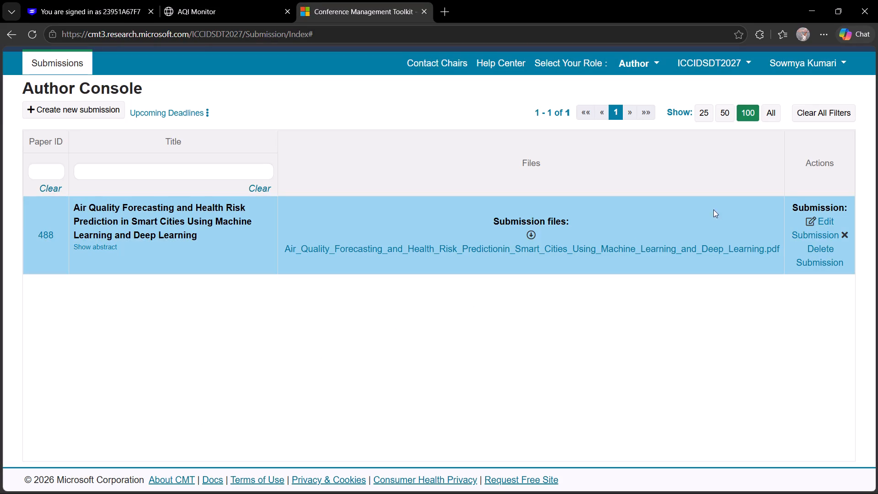
Reopen paper 488 for editing and make the second author the primary contact, after trying the third author.
click(818, 230)
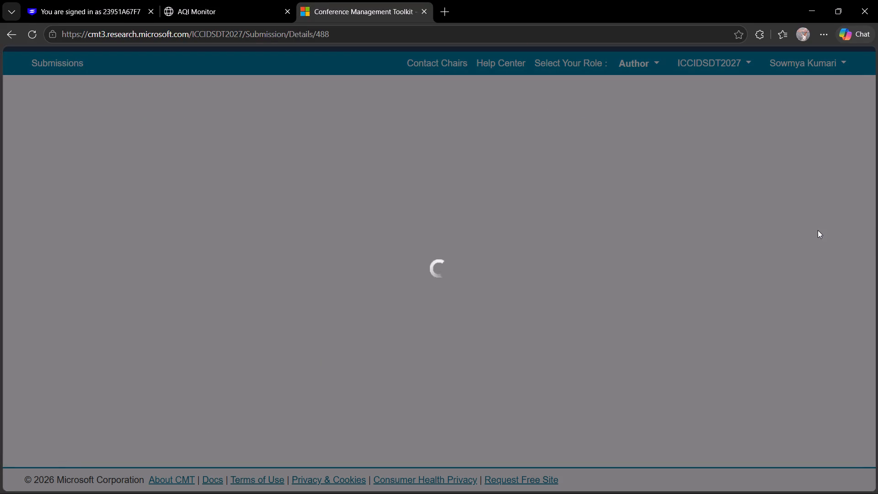
scroll(577, 250, down, 5)
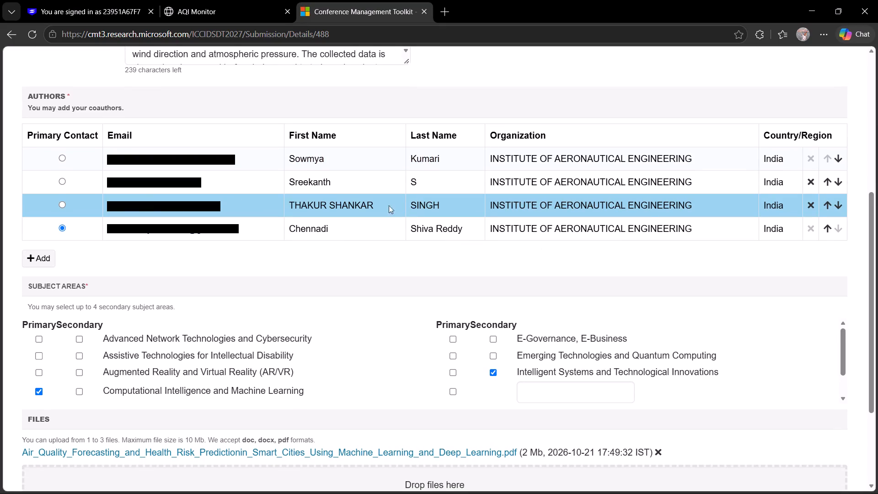
click(63, 208)
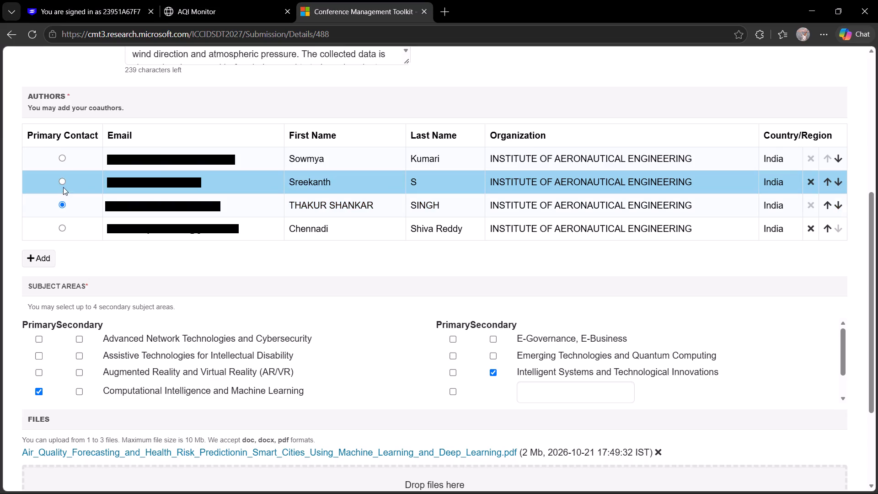
click(62, 185)
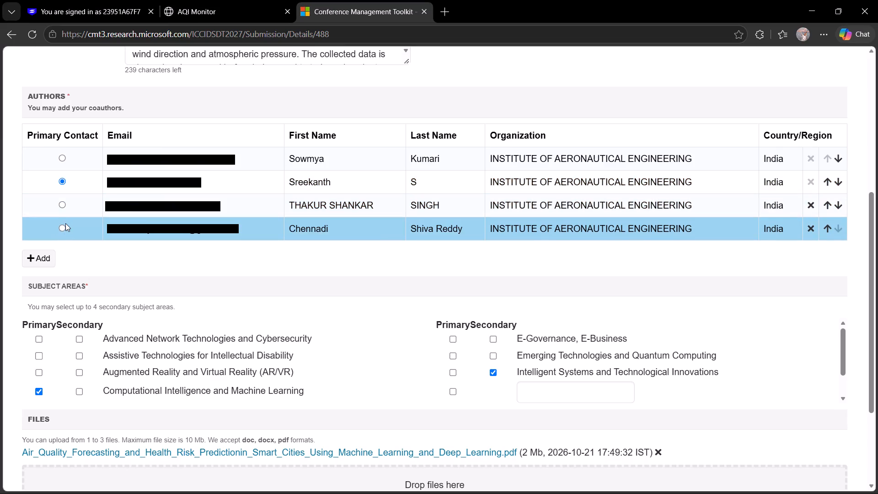
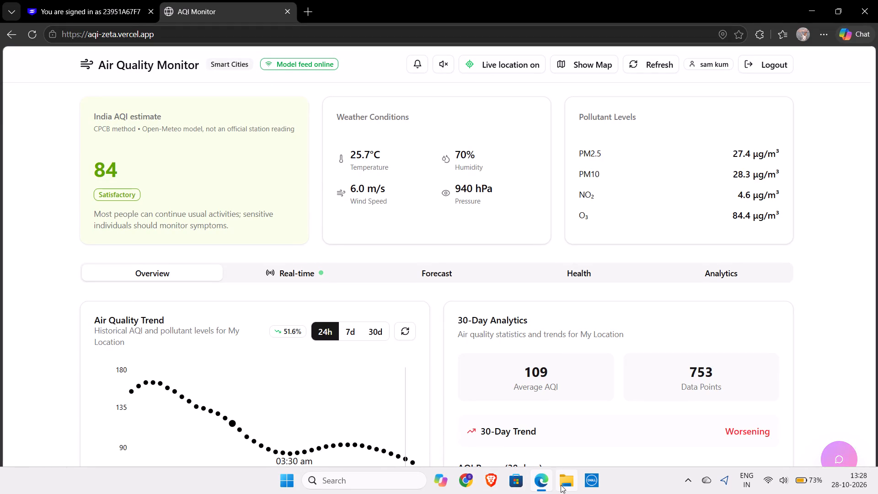
Switch to File Explorer and look through the files in the Downloads folder, closing the window when done.
click(562, 485)
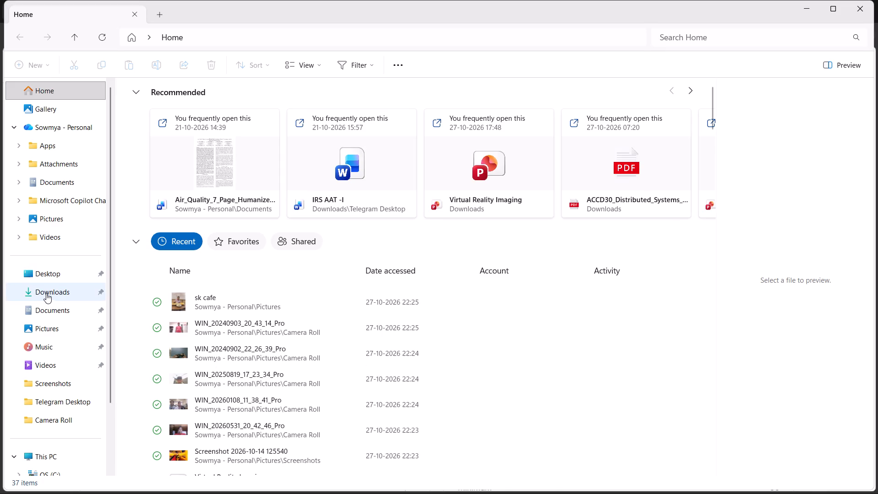
click(47, 294)
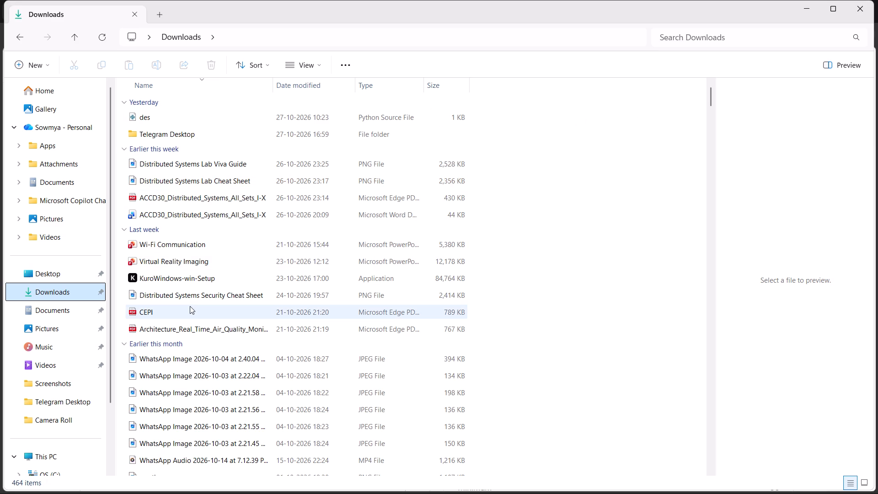
scroll(190, 306, down, 5)
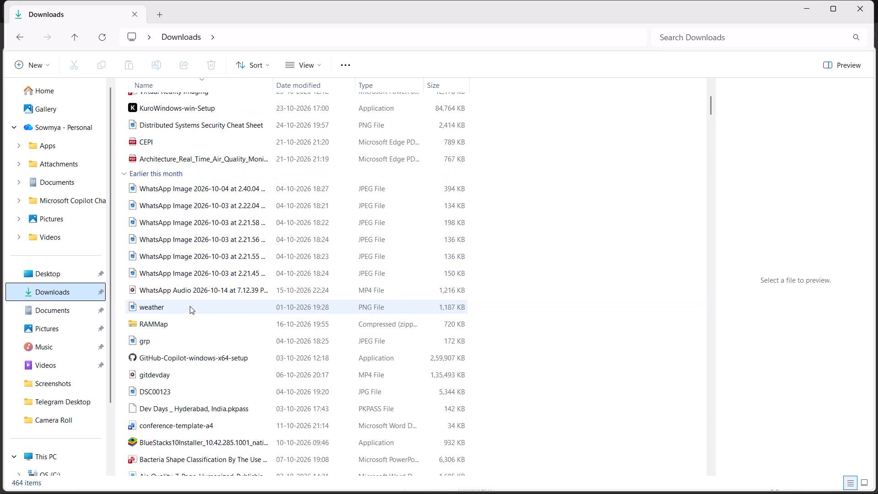
scroll(190, 306, down, 3)
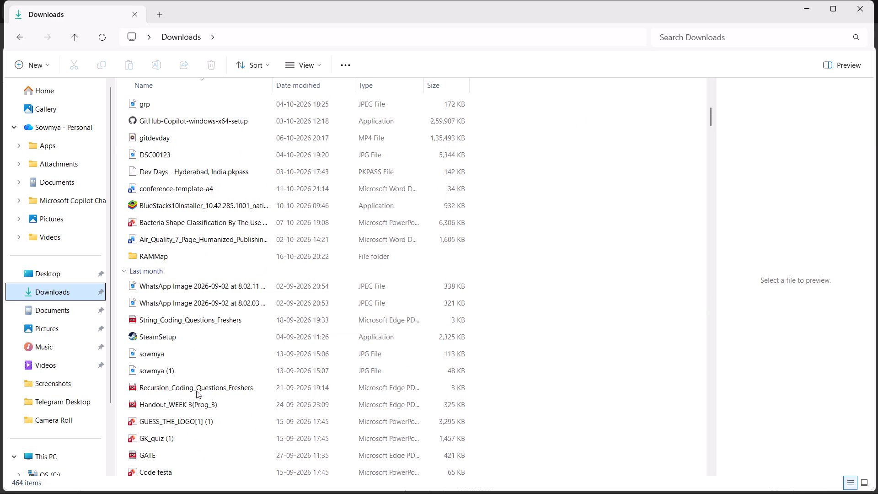
click(858, 14)
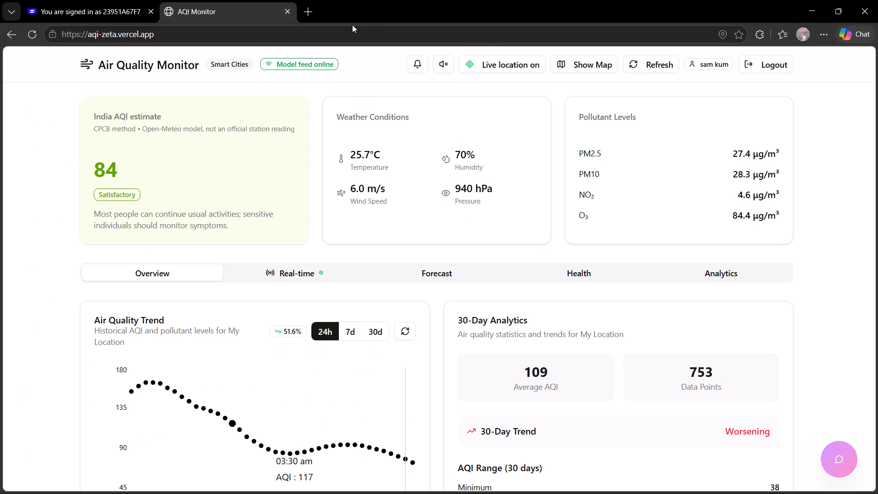
Restore the closed paper 488 submission tab and review its title, abstract, author list, subject areas and uploaded file.
key(ctrl+shift+t)
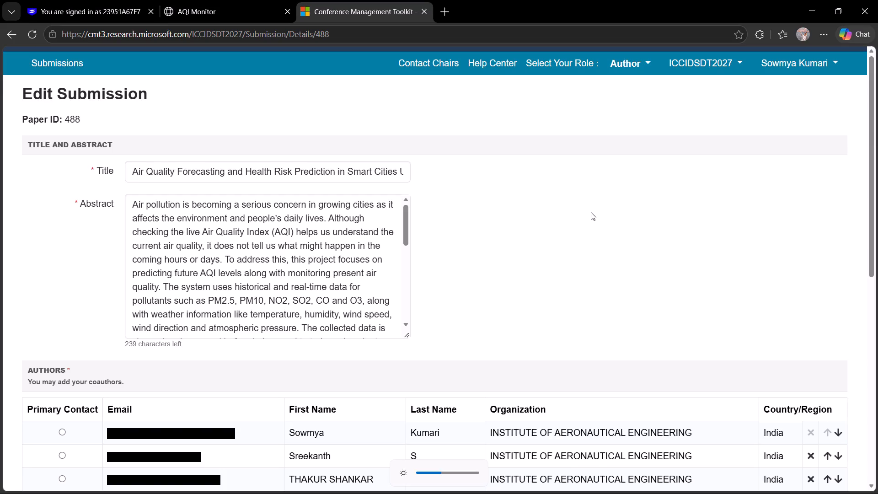
scroll(552, 233, down, 2)
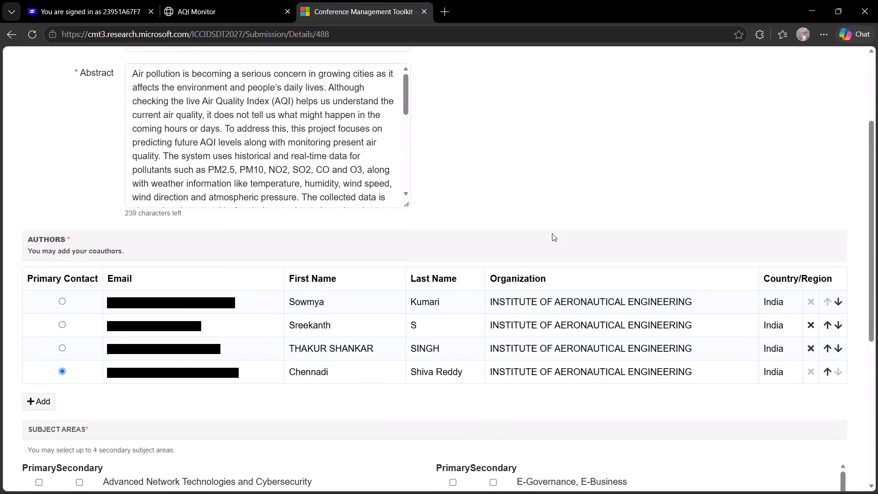
scroll(552, 233, down, 7)
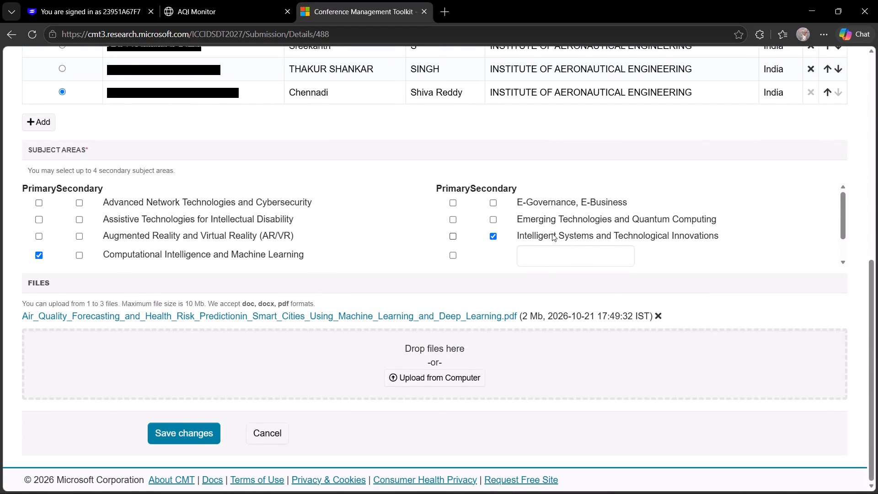
scroll(552, 233, up, 3)
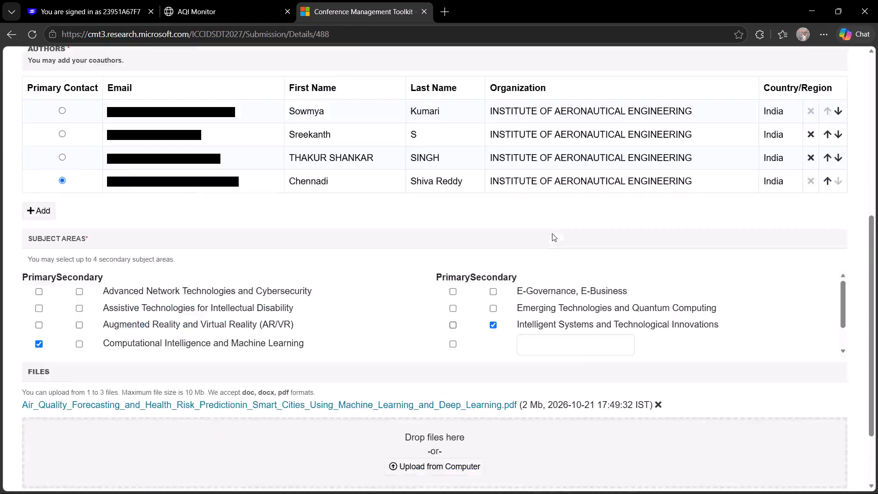
scroll(552, 233, up, 2)
scroll(552, 233, down, 4)
scroll(552, 233, up, 1)
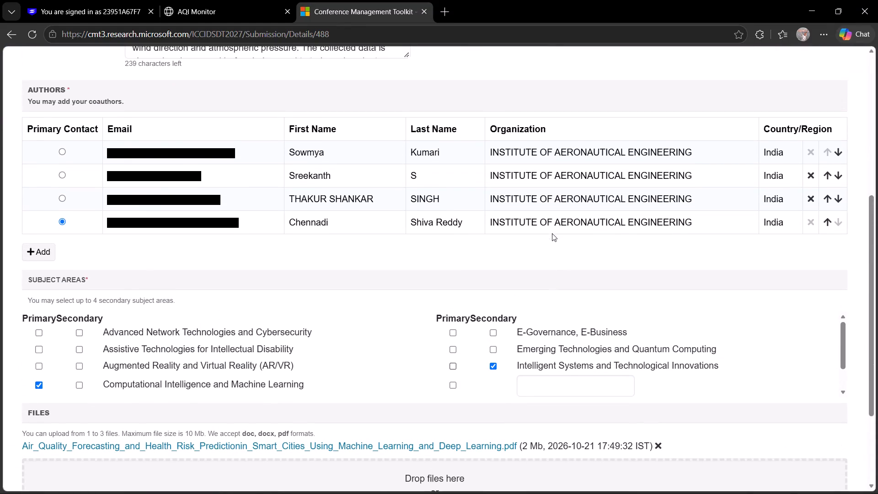
scroll(552, 233, up, 5)
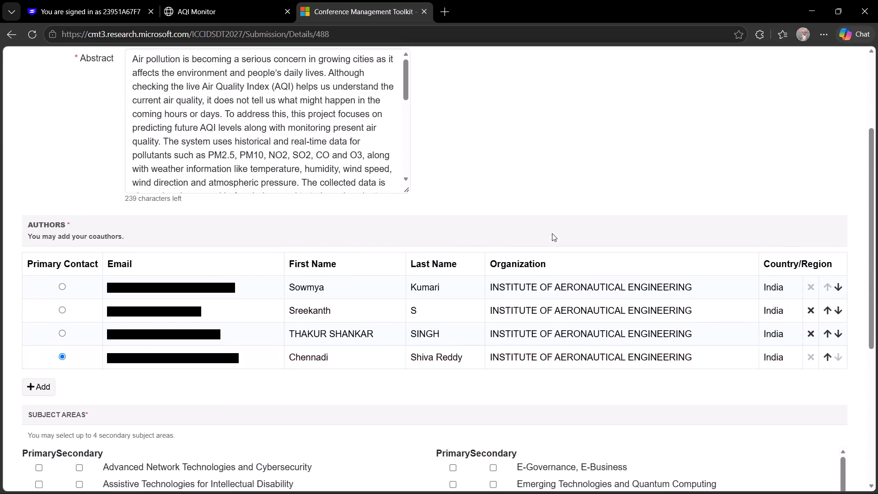
scroll(552, 233, up, 3)
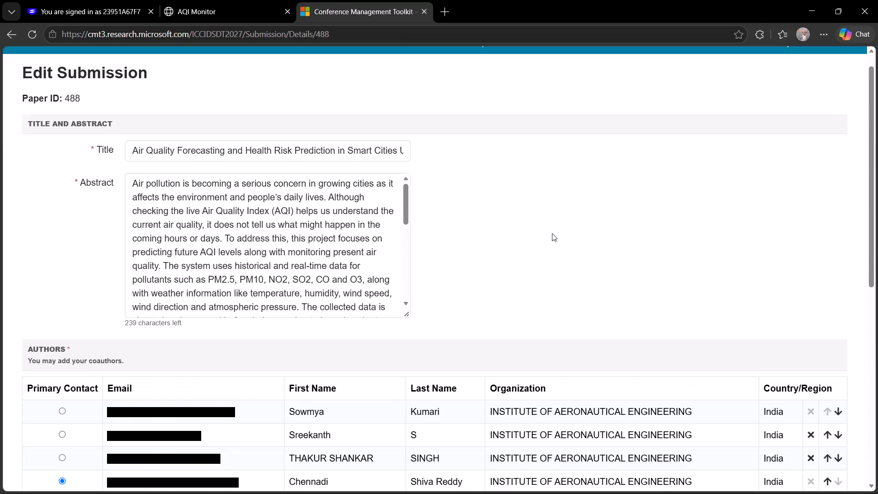
scroll(487, 253, down, 1)
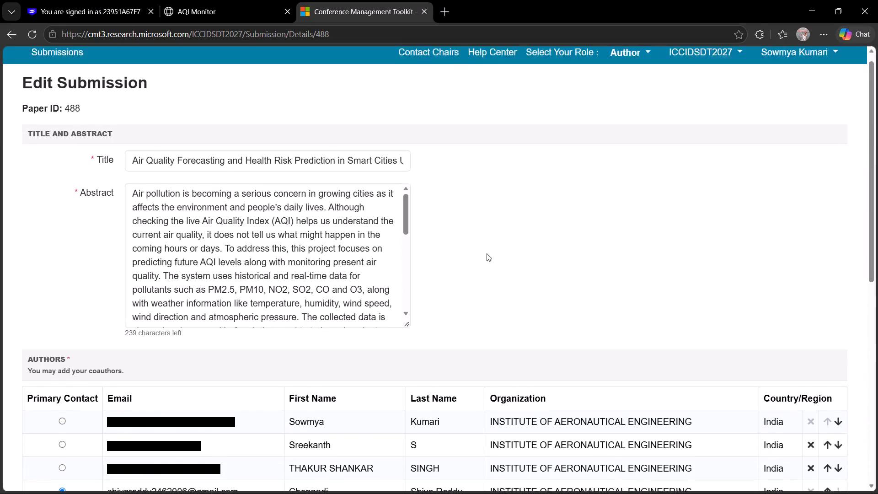
scroll(487, 253, down, 1)
scroll(247, 142, up, 3)
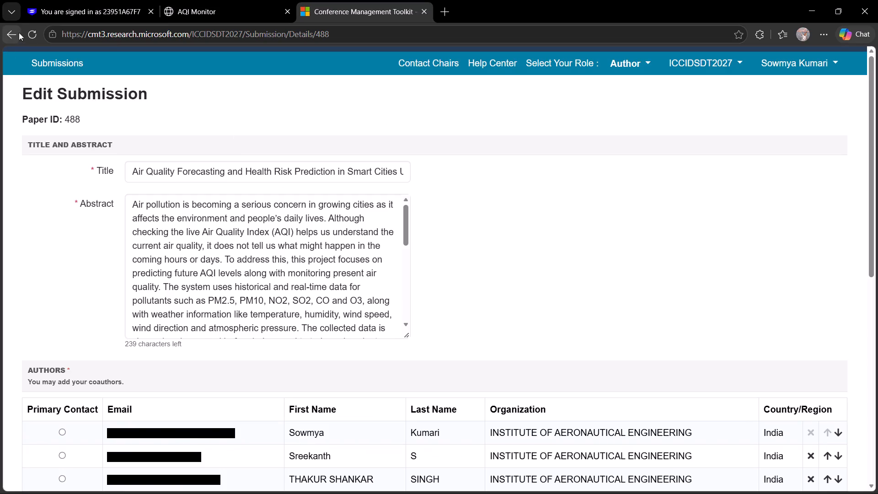
Leave the paper 488 edit form and return to the Author Console.
click(11, 33)
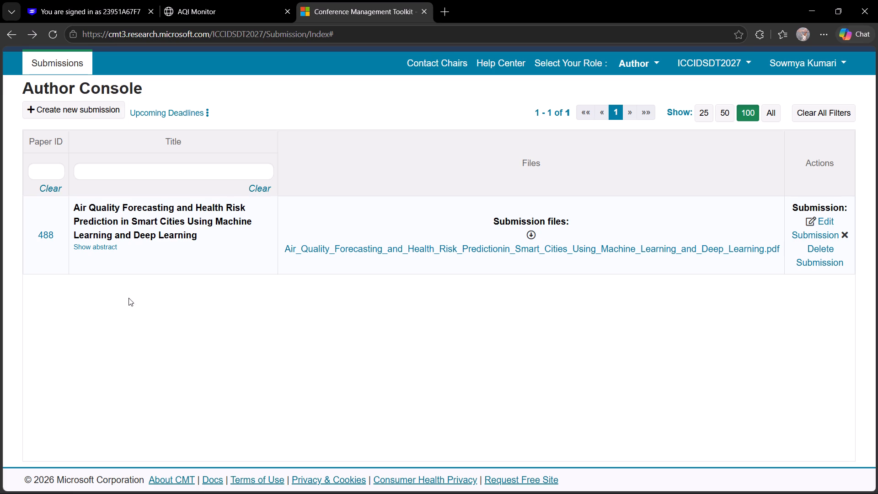
click(409, 178)
Open a new browser tab and enter "mai" as the address to look up the mail site.
click(441, 17)
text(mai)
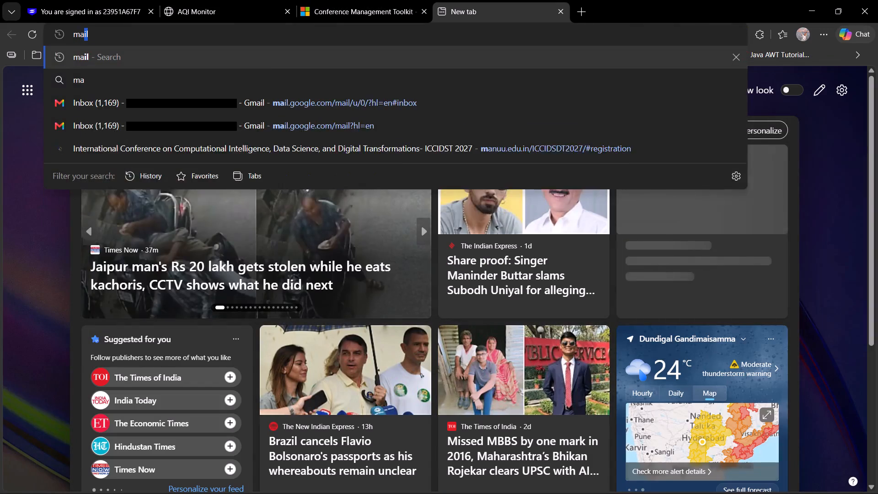
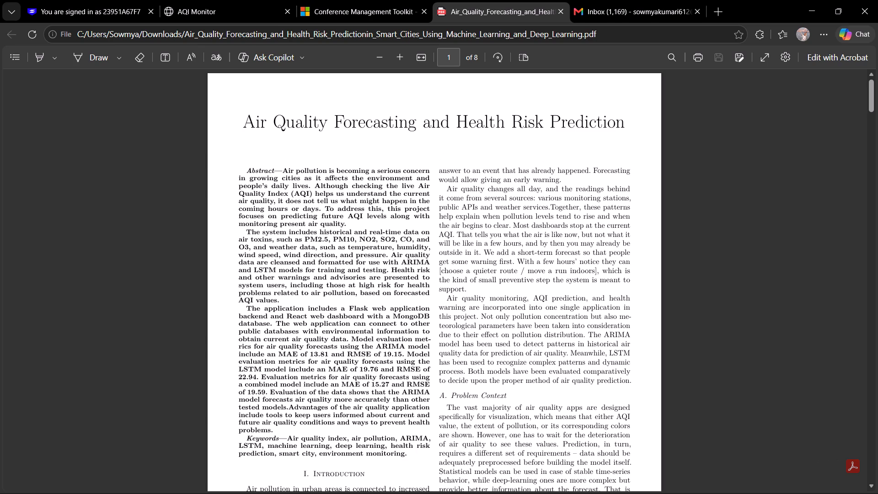
Switch from the paper PDF to the AQI Monitor site and review its AQI estimate, weather conditions and pollutant levels.
scroll(443, 219, down, 1)
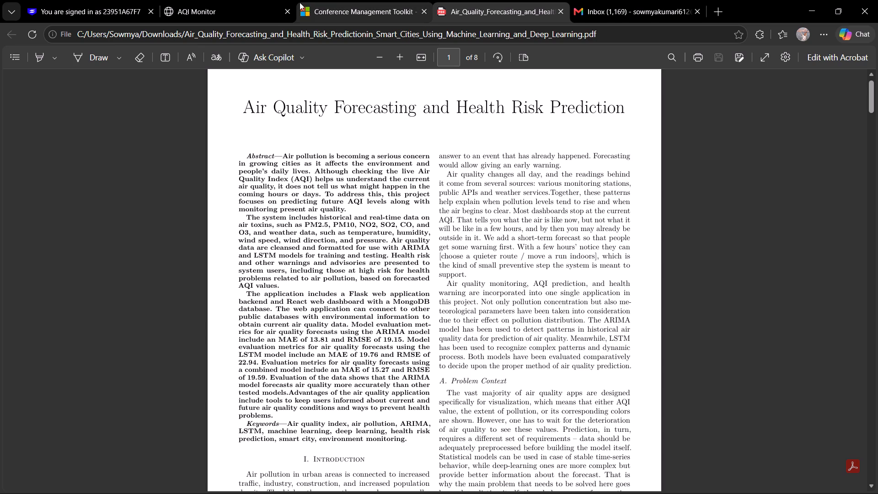
click(253, 0)
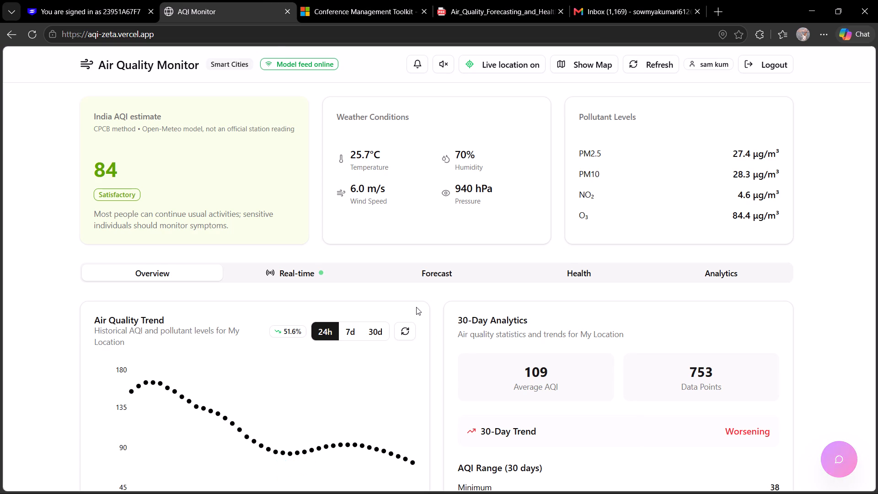
scroll(416, 307, down, 3)
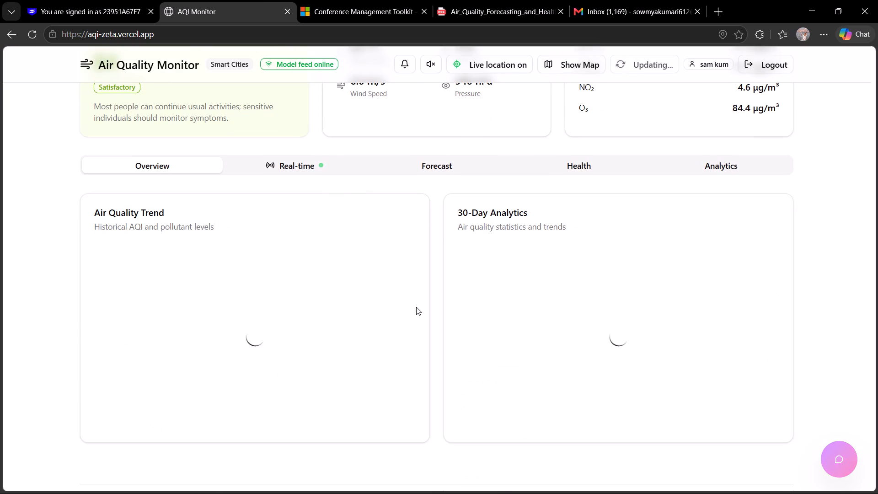
scroll(416, 307, up, 4)
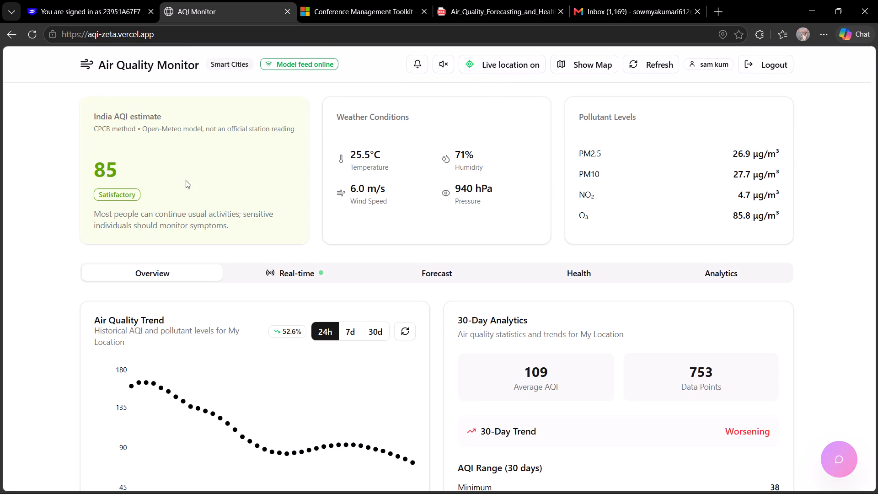
scroll(415, 151, down, 1)
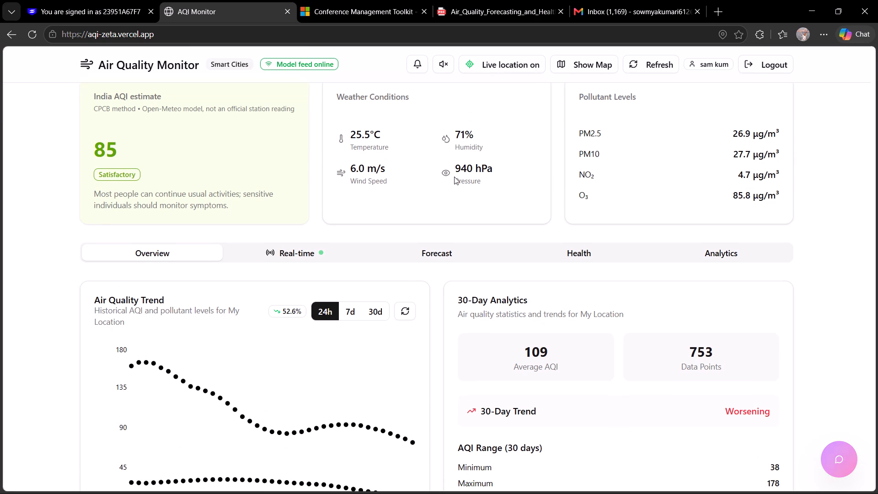
View the Air Quality Trend chart over 7d and over 30d in the overview.
scroll(454, 177, down, 2)
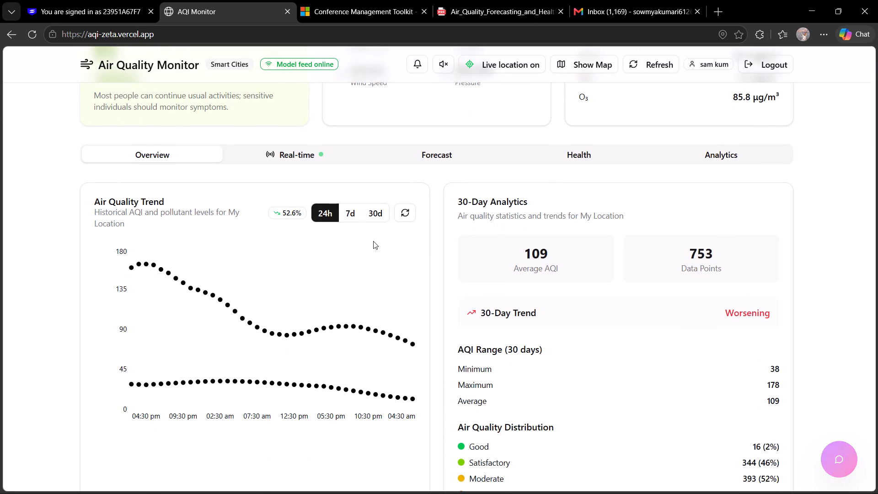
click(353, 220)
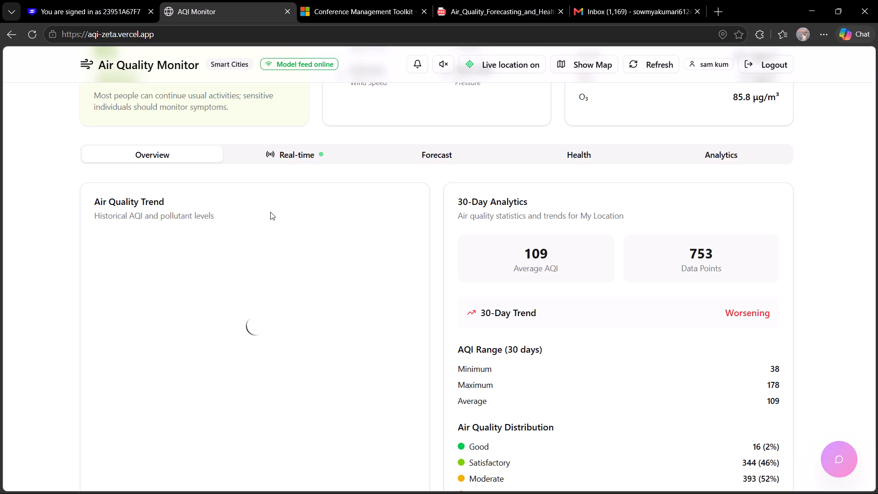
scroll(225, 242, down, 1)
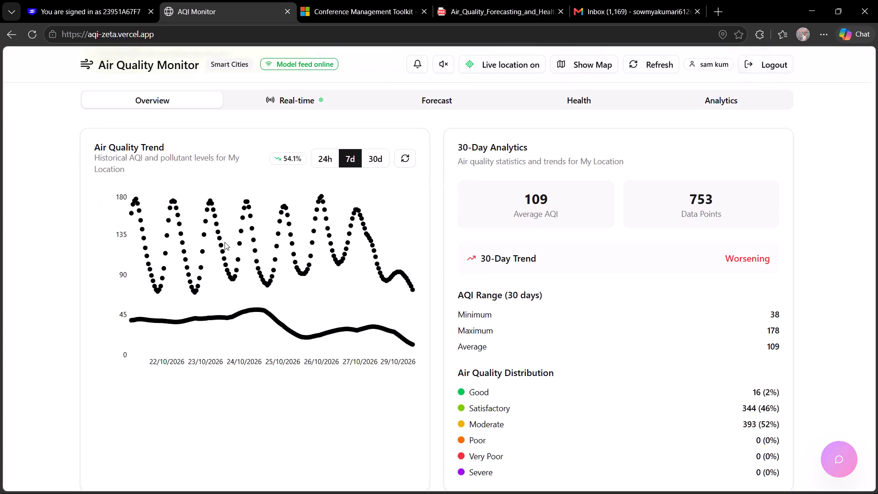
scroll(225, 242, down, 1)
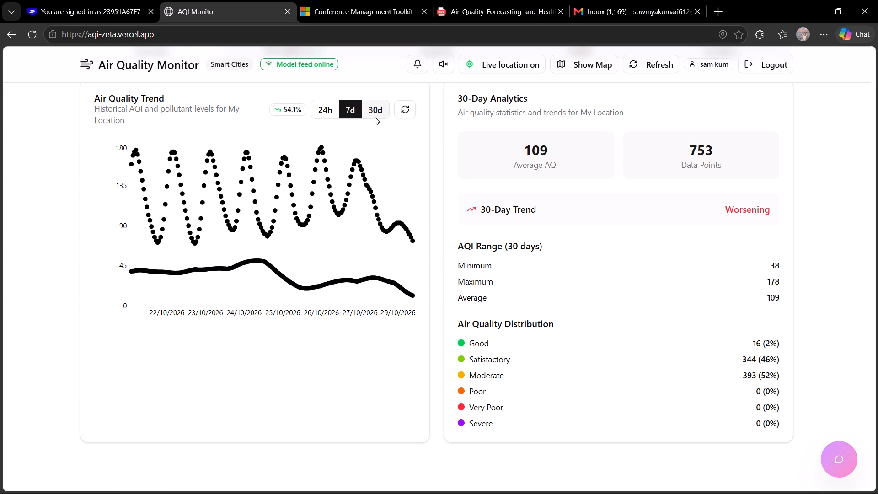
scroll(316, 270, up, 2)
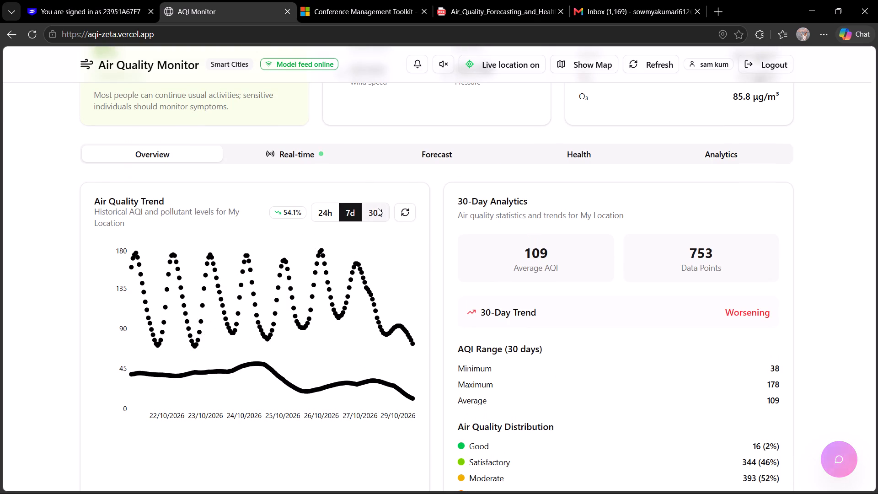
click(378, 210)
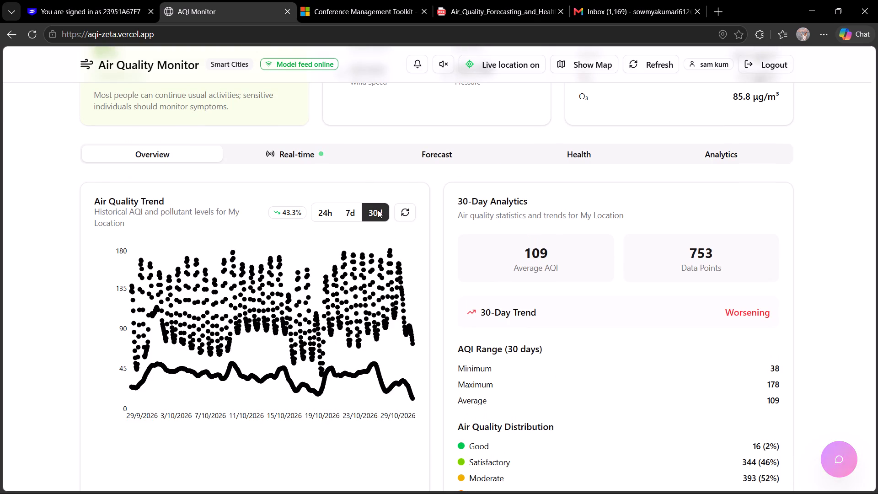
Open the Health section and read its alerts, risk assessment, activity guidelines and sensitive-group information.
scroll(378, 210, up, 1)
click(439, 238)
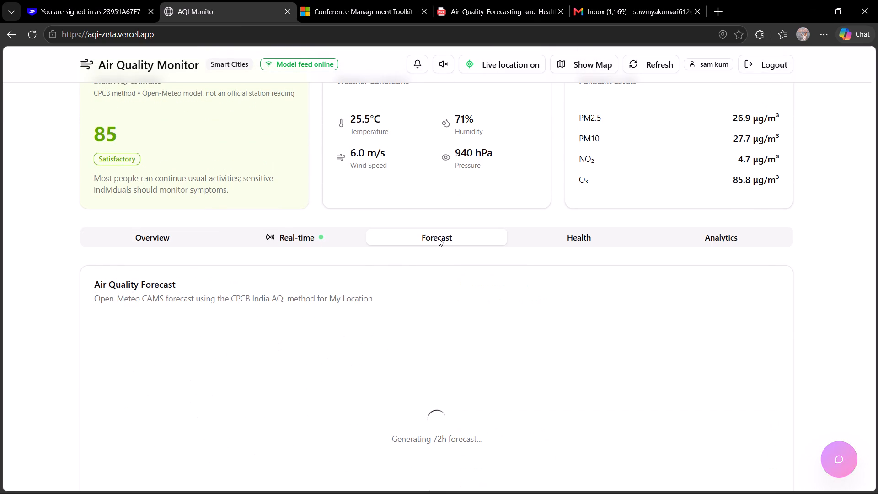
click(584, 241)
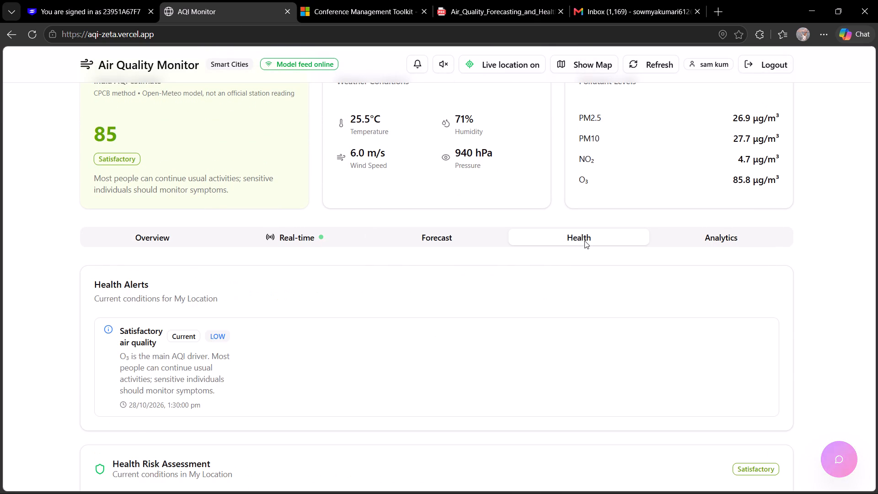
scroll(528, 412, down, 3)
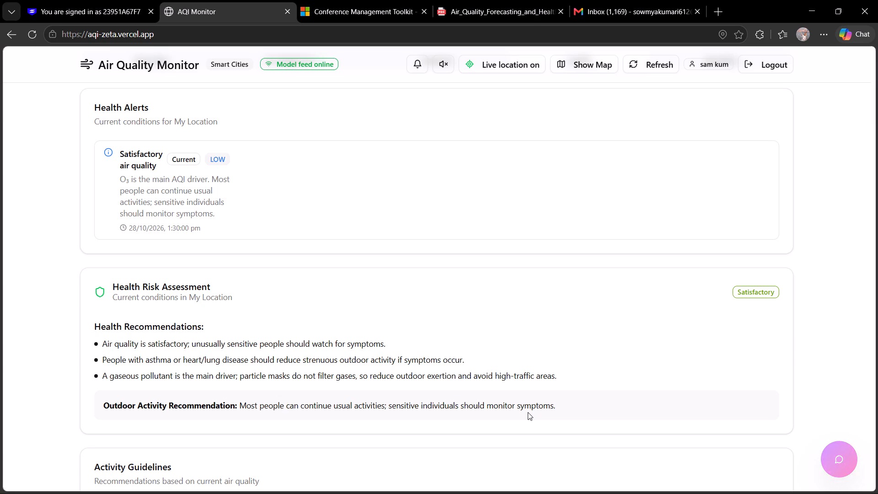
scroll(528, 412, down, 3)
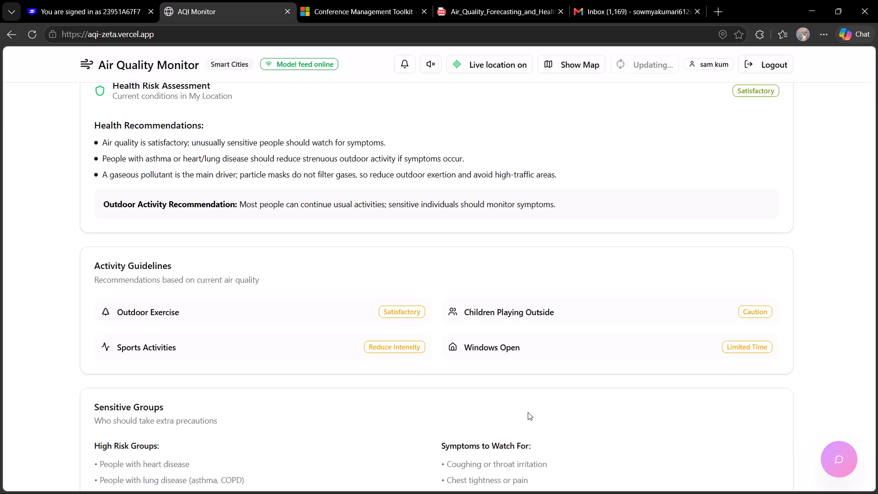
scroll(528, 412, down, 3)
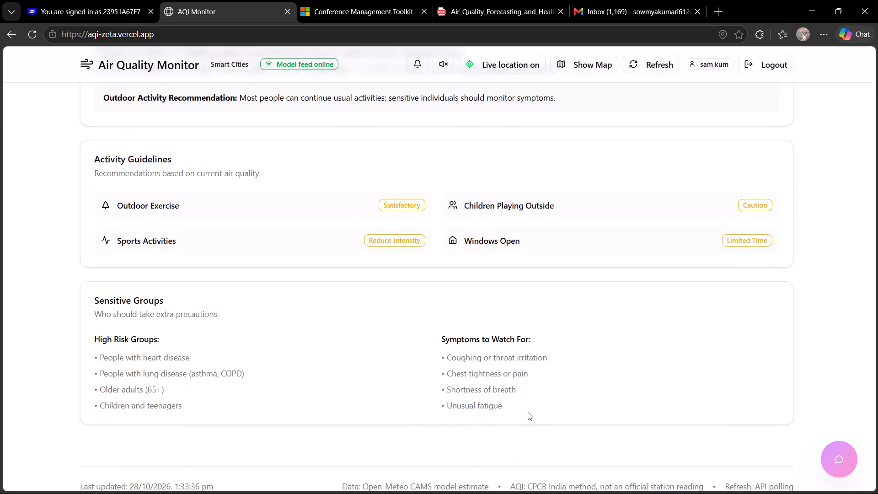
scroll(528, 412, up, 9)
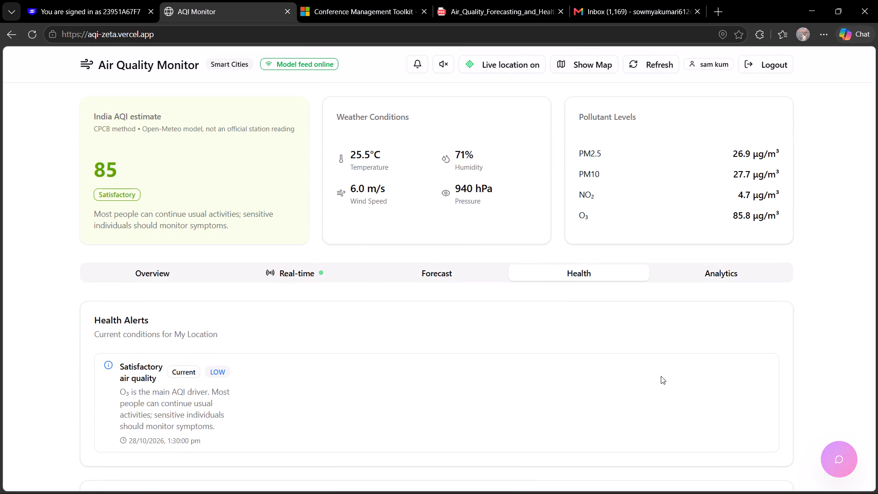
Examine the daily 3-day Air Quality Forecast chart and open its View options.
click(412, 278)
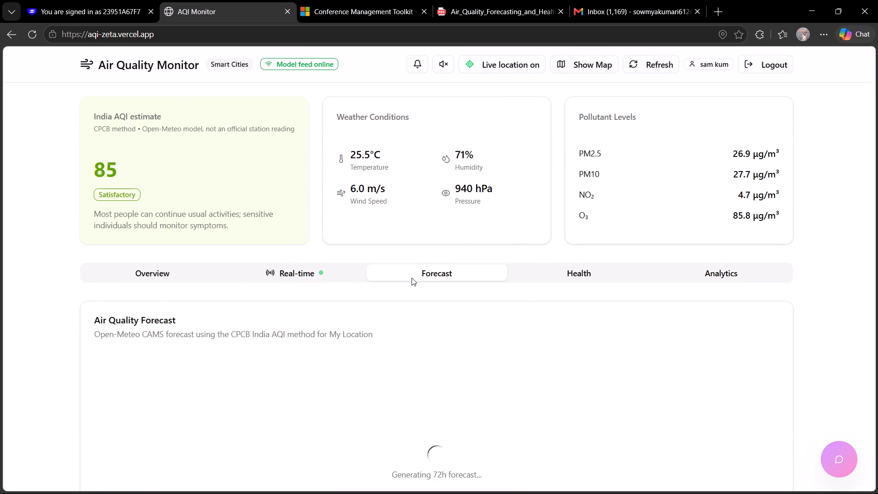
scroll(398, 282, down, 4)
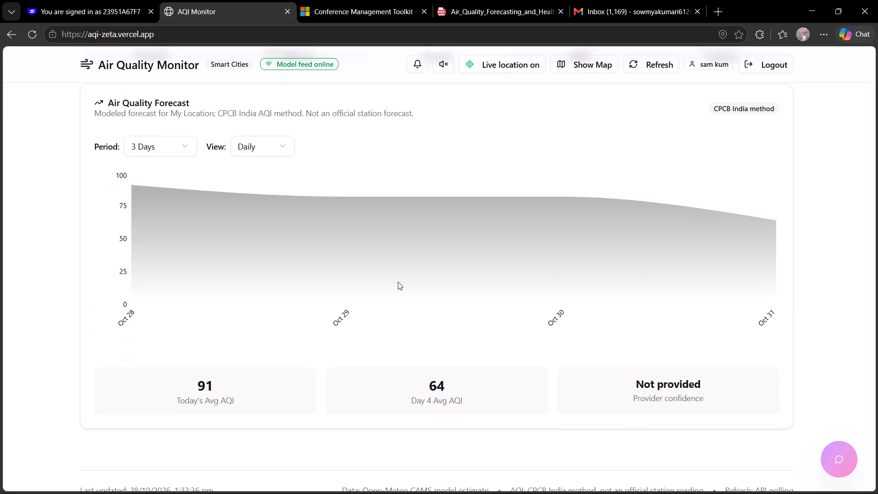
scroll(398, 282, down, 1)
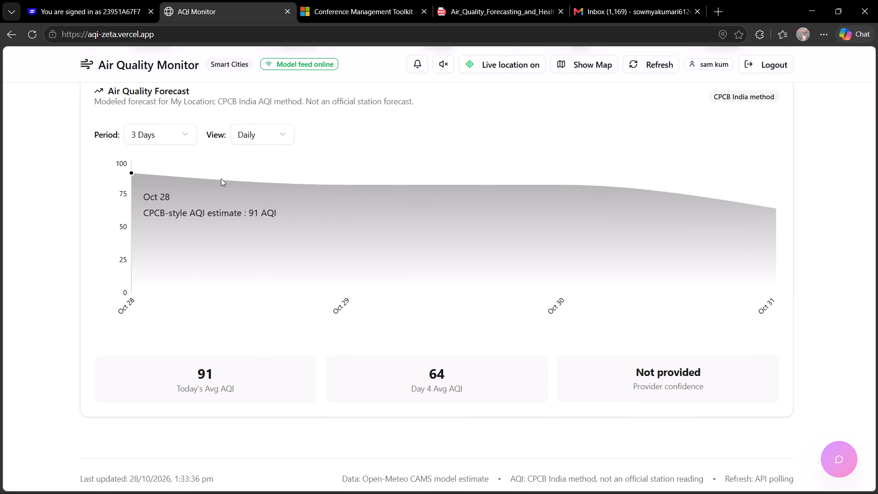
scroll(221, 178, up, 2)
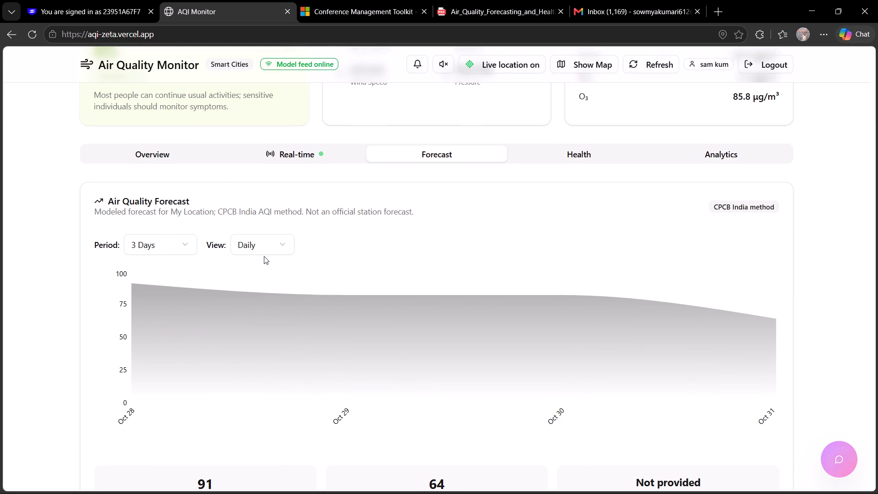
click(264, 256)
click(252, 242)
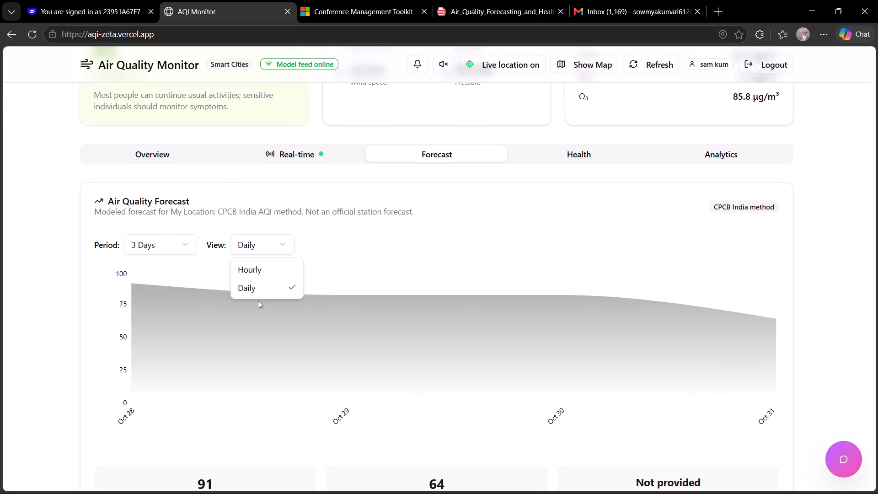